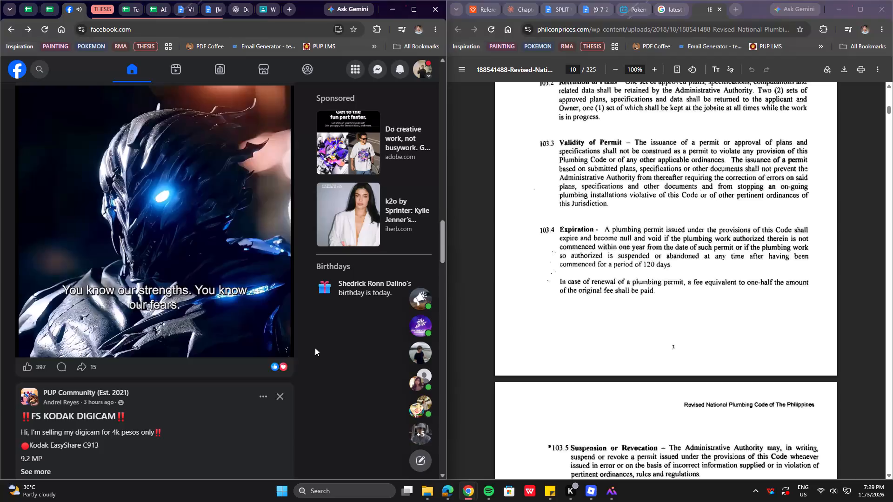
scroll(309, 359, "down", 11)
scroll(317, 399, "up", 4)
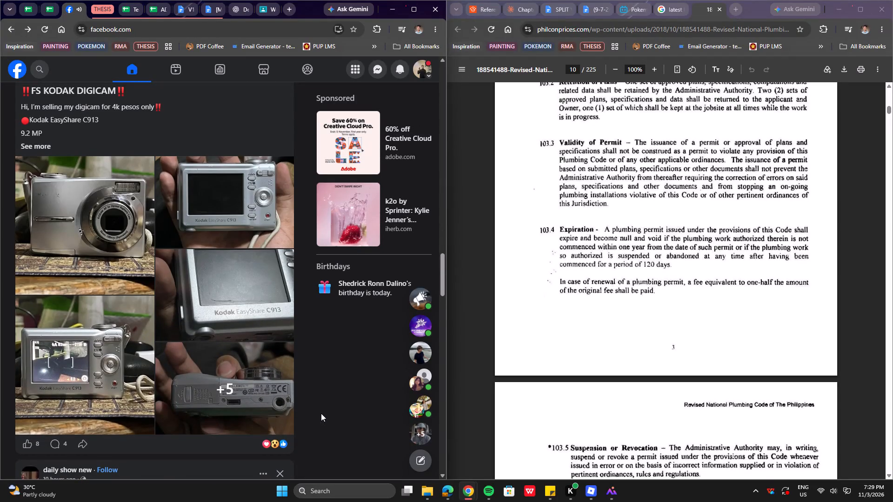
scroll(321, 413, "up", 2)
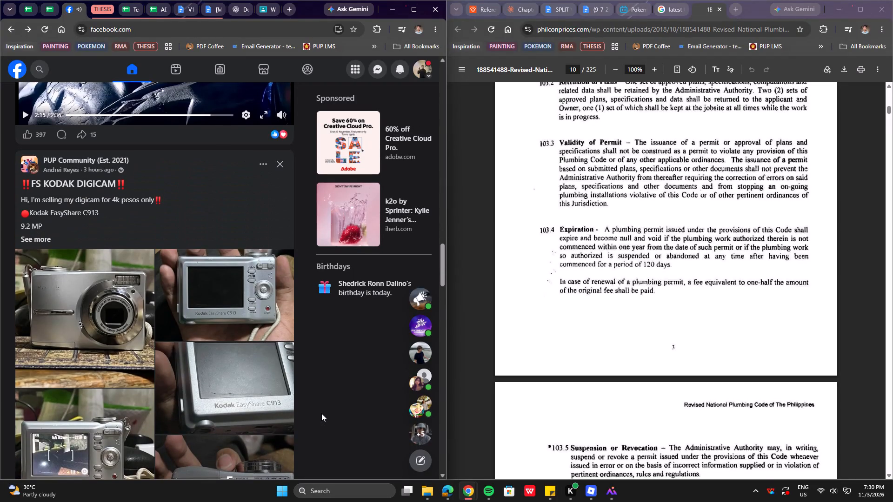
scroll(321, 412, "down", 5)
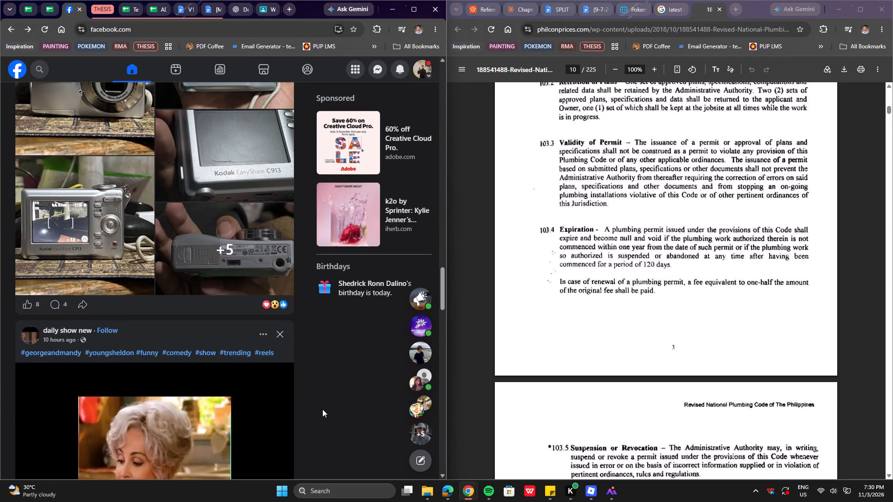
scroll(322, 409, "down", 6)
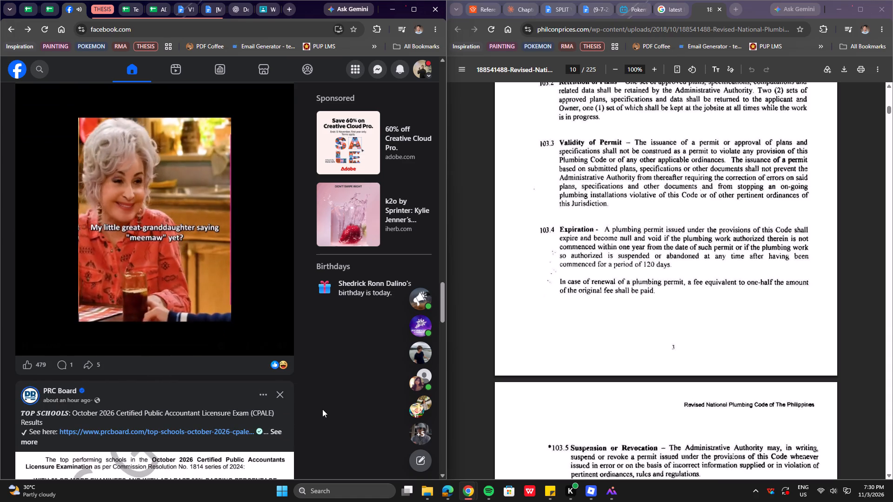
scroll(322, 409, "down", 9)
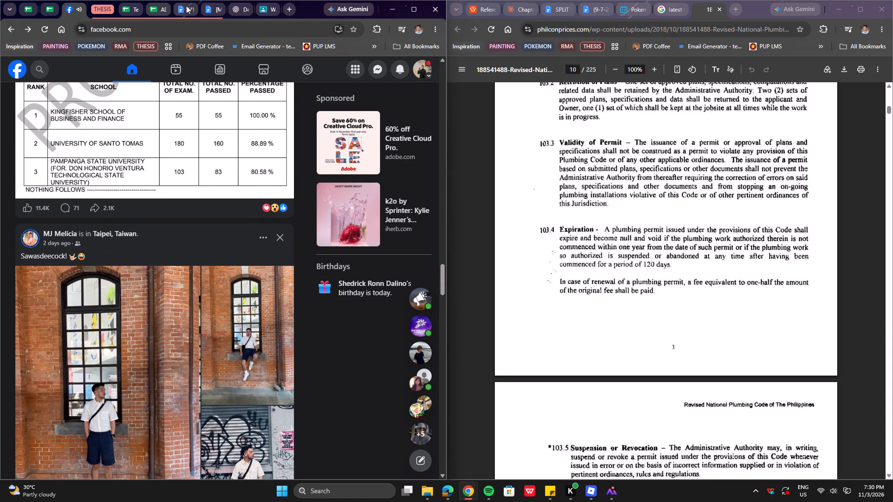
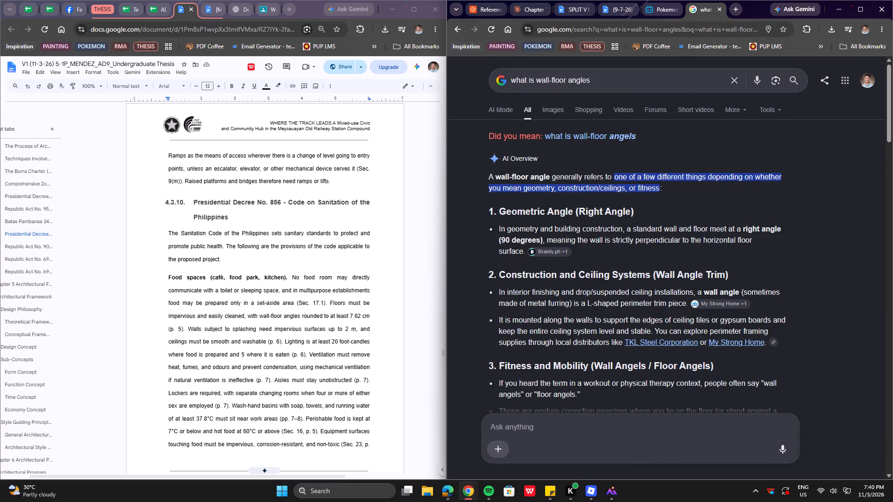
Refine the web search to "what is wall-floor angles in architecture".
left_click(604, 87)
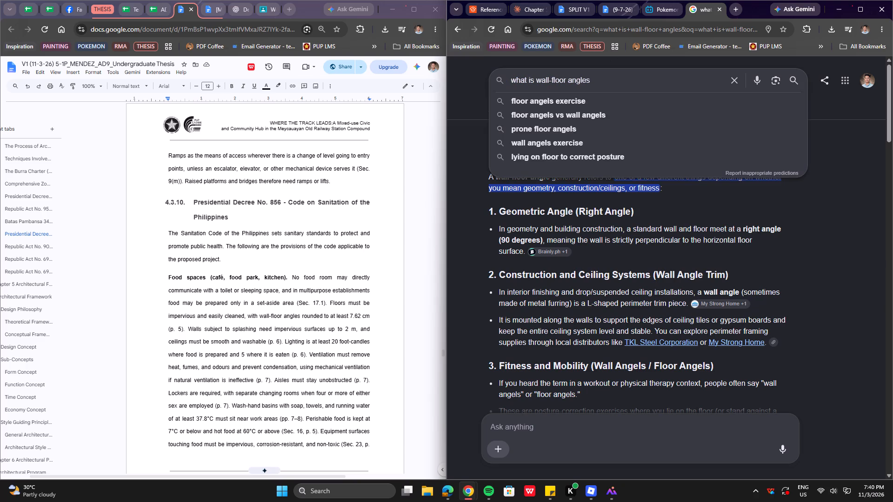
key("space")
type("in zr")
key("BackSpace")
key("BackSpace")
type("archgitecture")
key("Return")
left_click(674, 130)
left_click(674, 135)
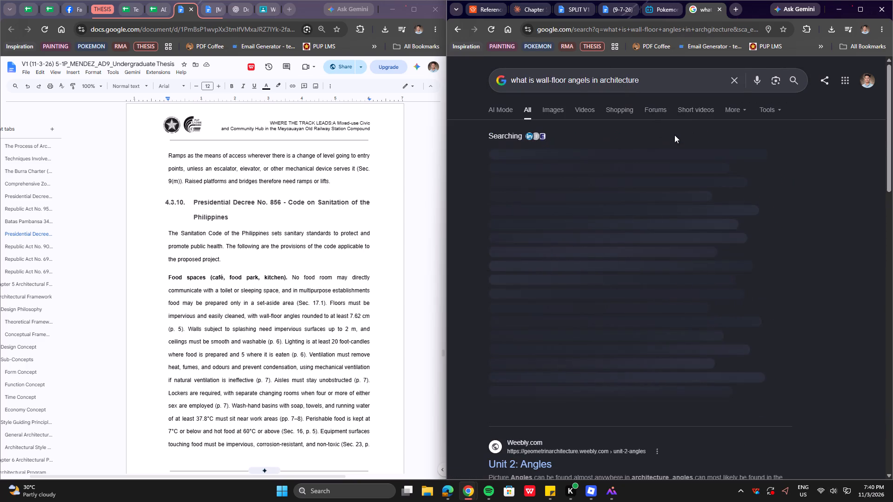
left_click(586, 80)
key("BackSpace")
key("BackSpace")
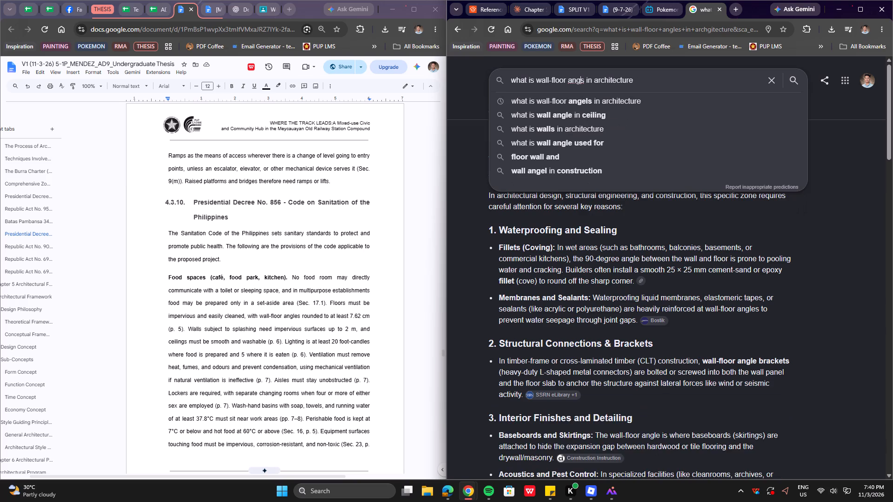
type("le")
key("Return")
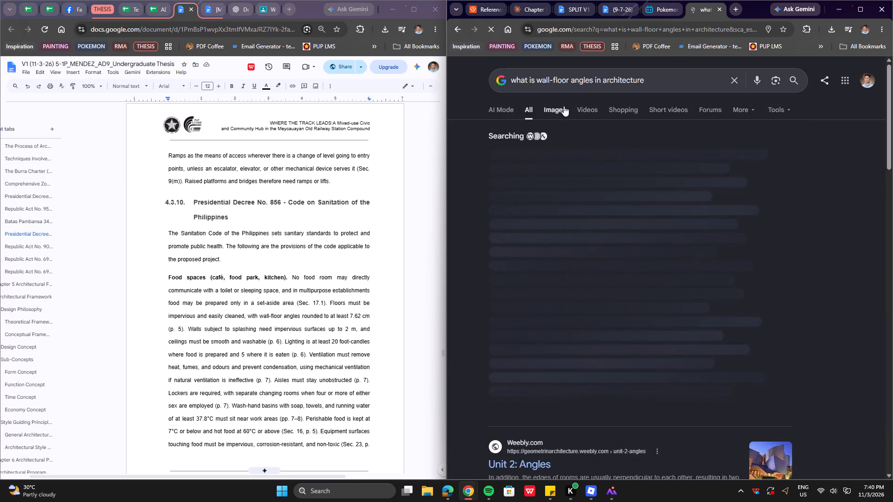
Look up images for "what is wall-floor angle in architecture" and return to the general results to read the explanation.
left_click(560, 110)
left_click(593, 85)
key("BackSpace")
key("Return")
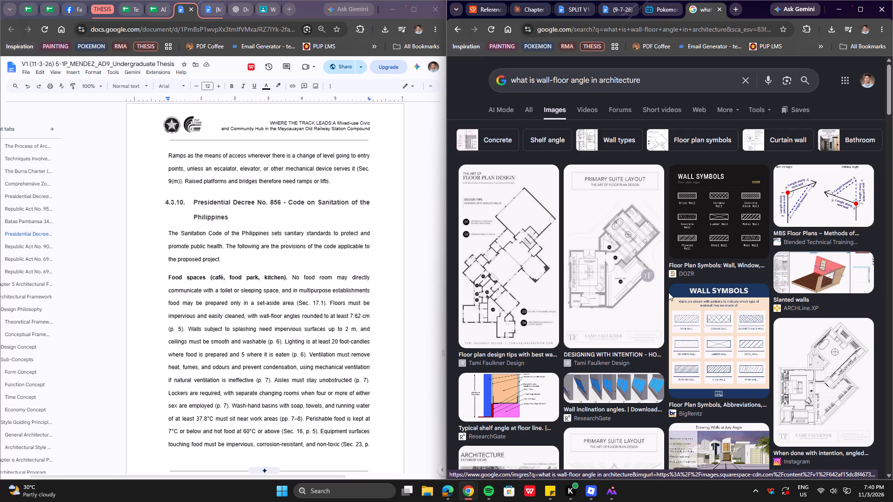
left_click(532, 109)
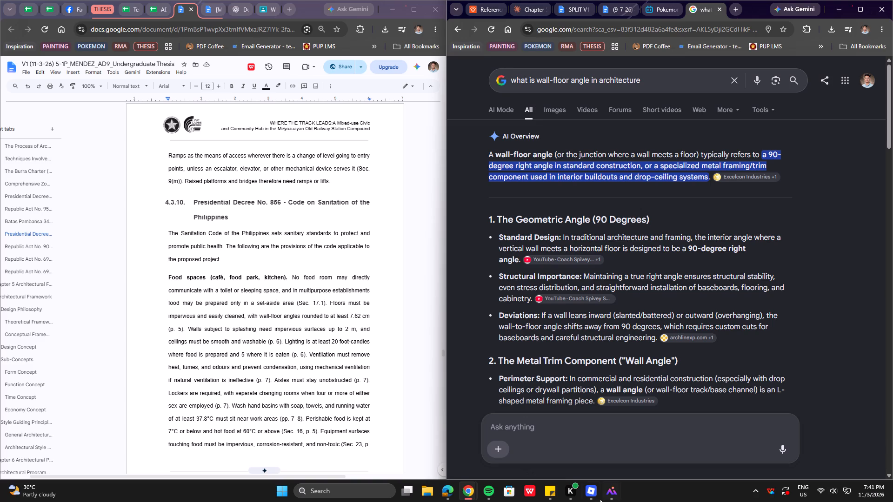
Open the downloaded Sanitation Code of the Philippines PDF and examine the floor construction requirements for food establishments.
left_click(447, 490)
left_click(447, 490)
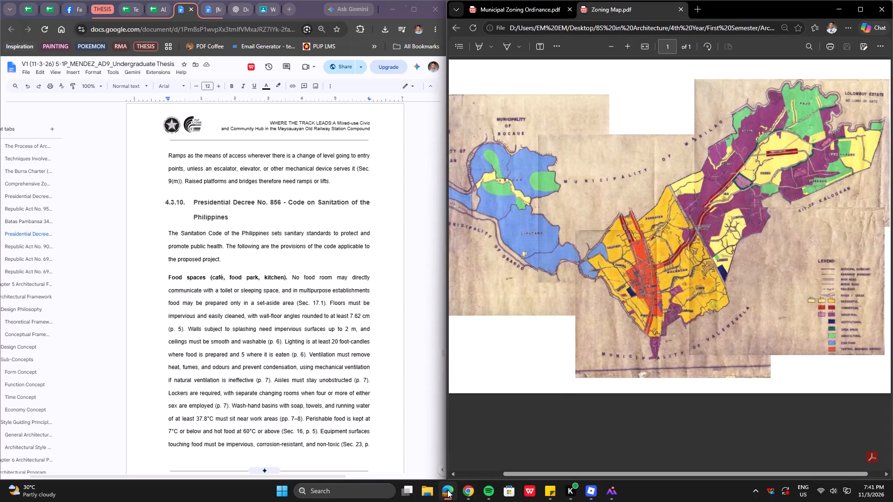
left_click(828, 28)
left_click(763, 79)
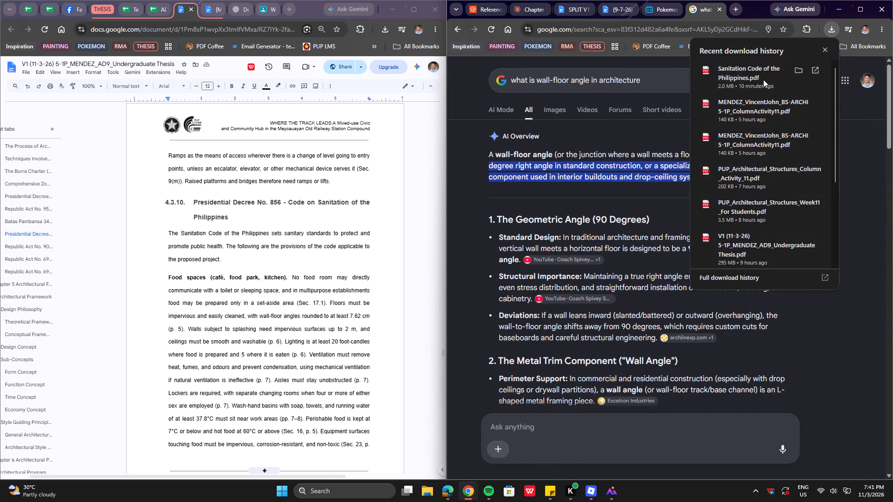
scroll(733, 216, "down", 20)
scroll(733, 216, "down", 3)
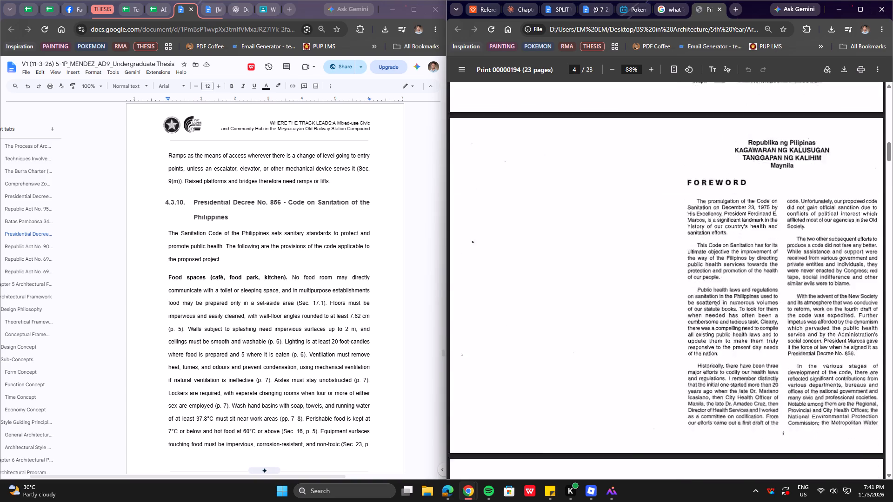
scroll(725, 231, "down", 16)
scroll(726, 231, "down", 8)
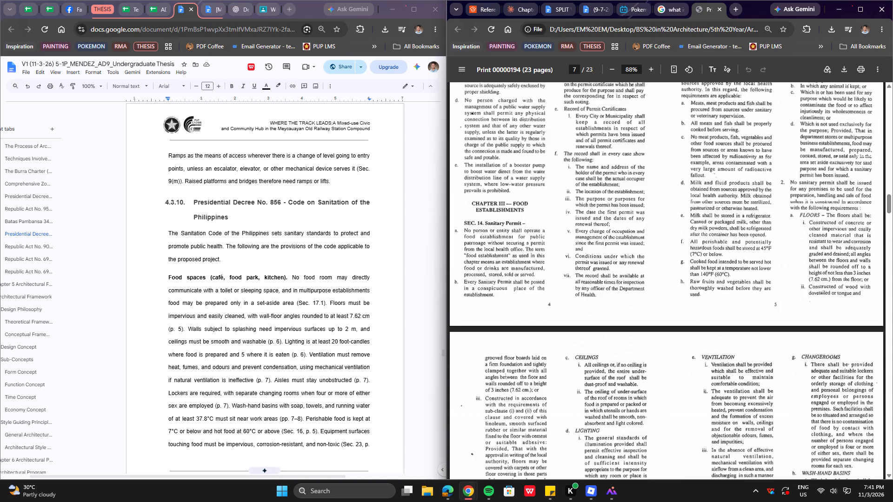
scroll(726, 230, "down", 16)
scroll(722, 232, "up", 8)
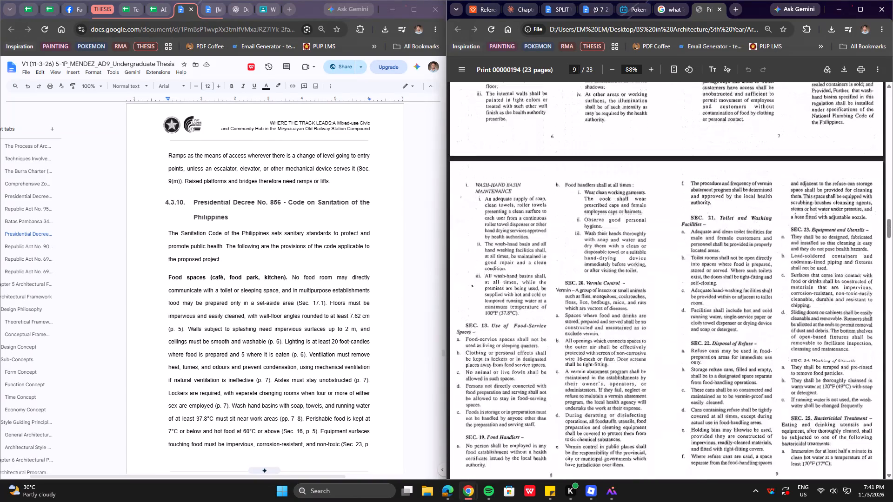
scroll(765, 286, "up", 10)
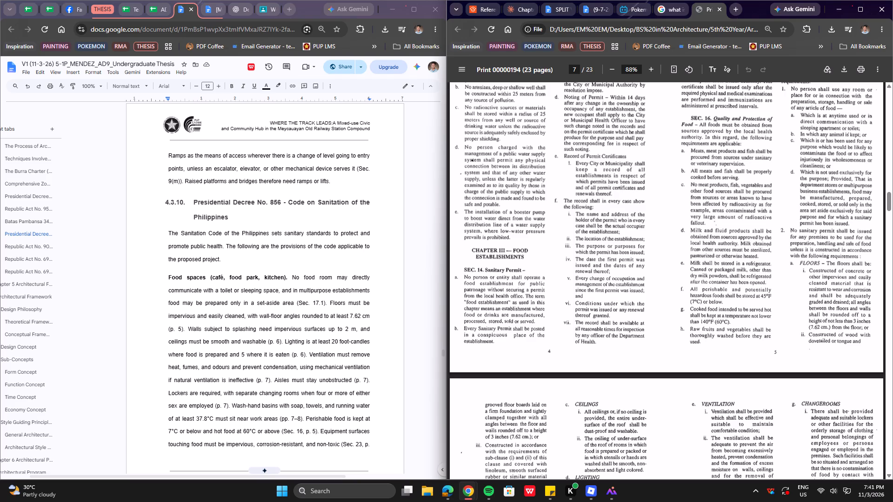
Delete the wall-floor angle clause and its page citation so the sentence reads "Floors must be impervious and easily cleaned.".
left_click_drag(185, 330, 246, 323)
key("BackSpace")
key("BackSpace")
key("period")
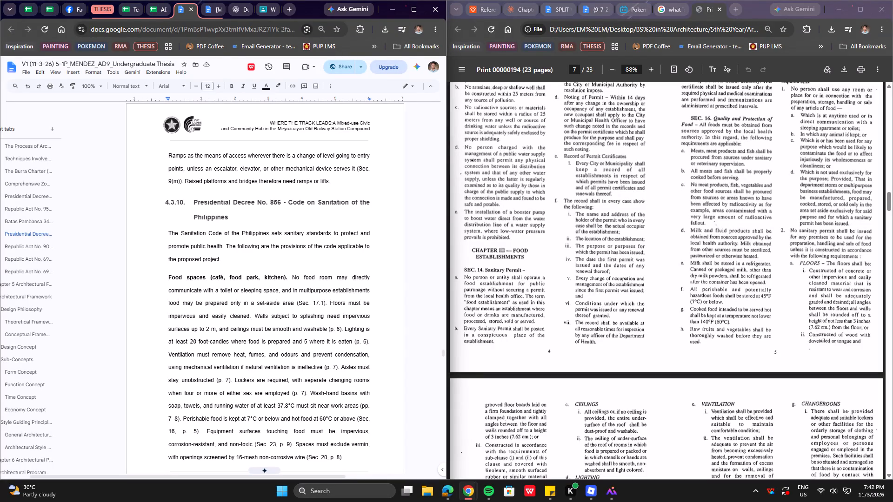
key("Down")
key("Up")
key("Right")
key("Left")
Switch to Facebook, refresh the home feed and browse through its recent posts.
left_click(67, 12)
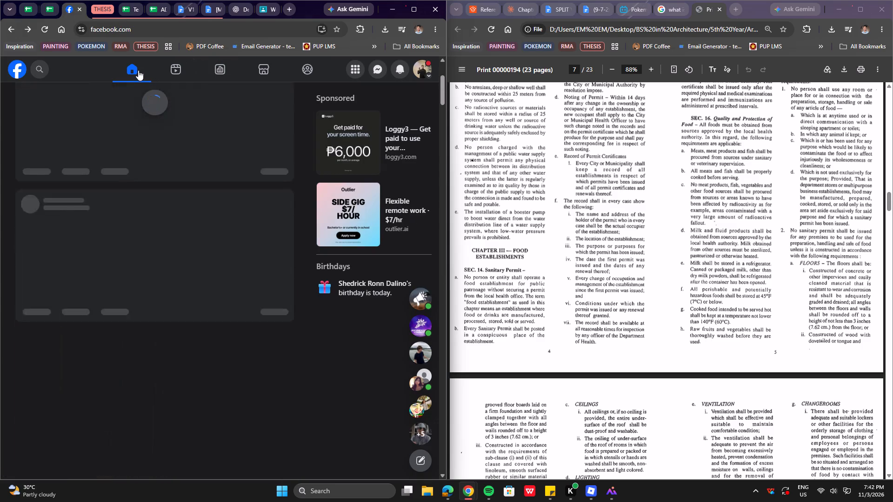
left_click(138, 70)
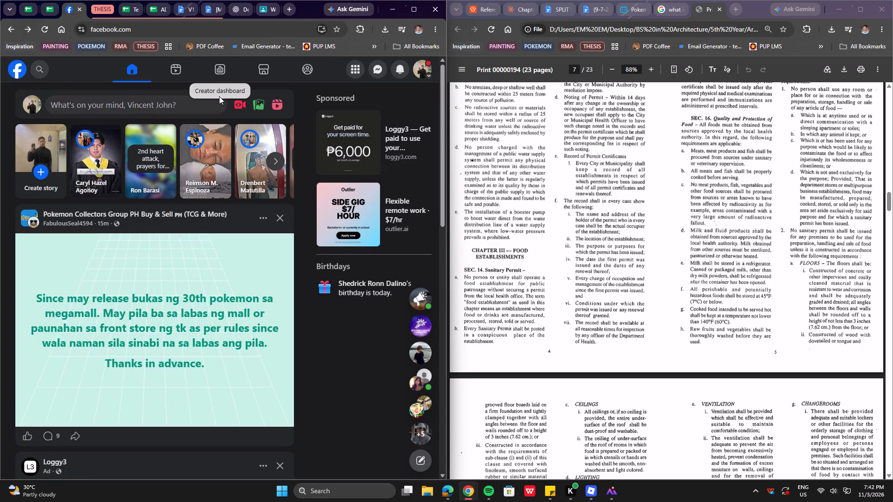
scroll(219, 96, "down", 4)
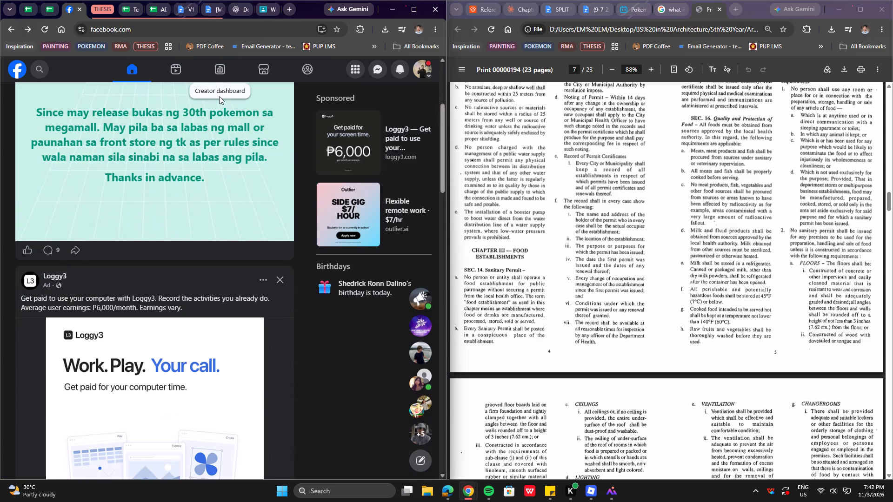
scroll(219, 96, "down", 11)
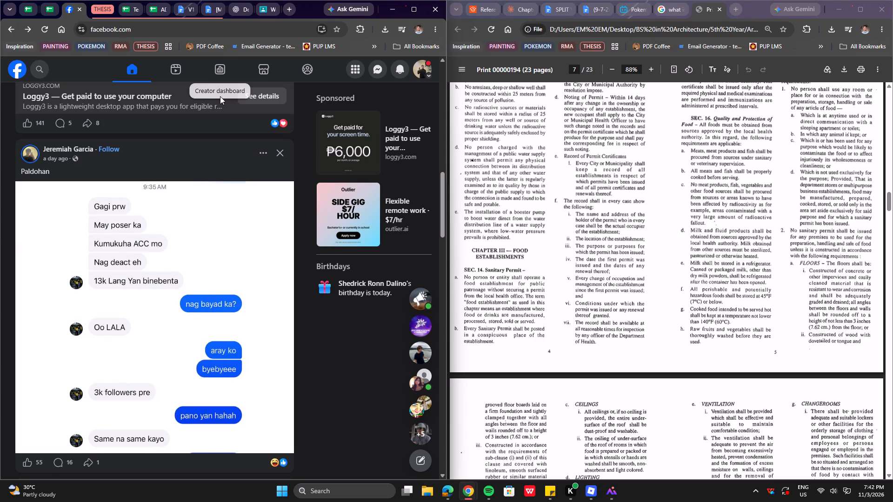
scroll(220, 96, "down", 13)
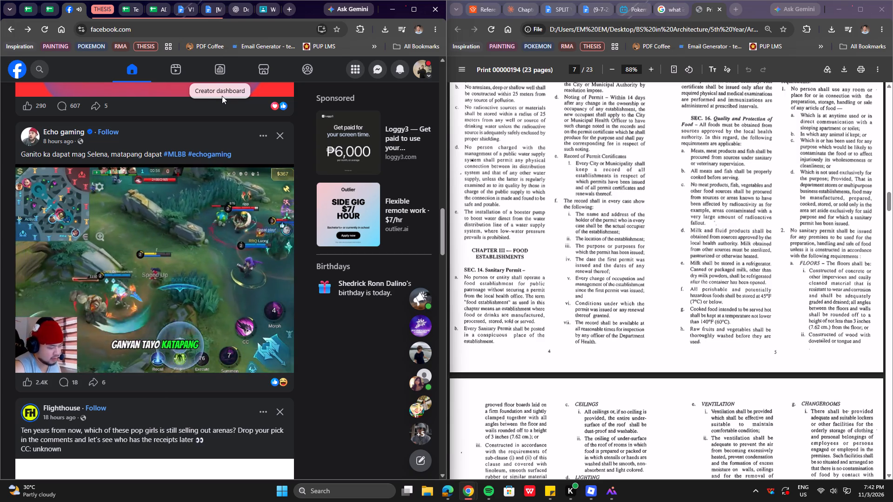
scroll(223, 97, "down", 5)
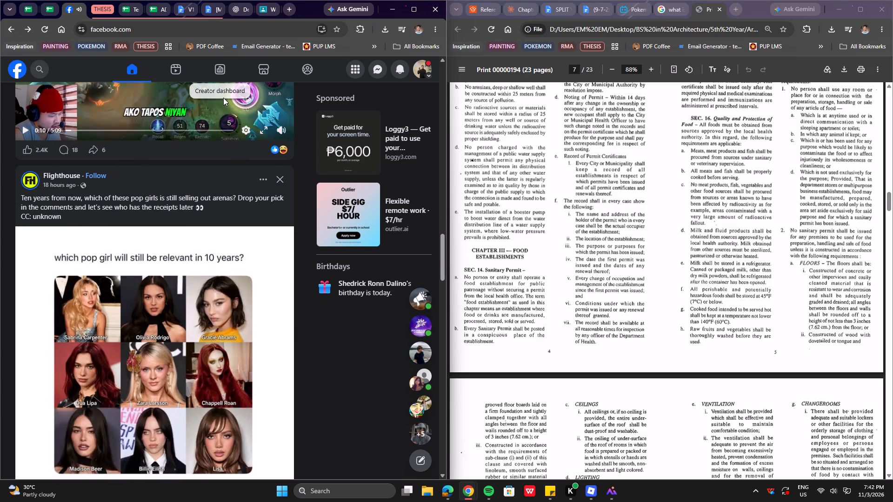
scroll(223, 98, "down", 10)
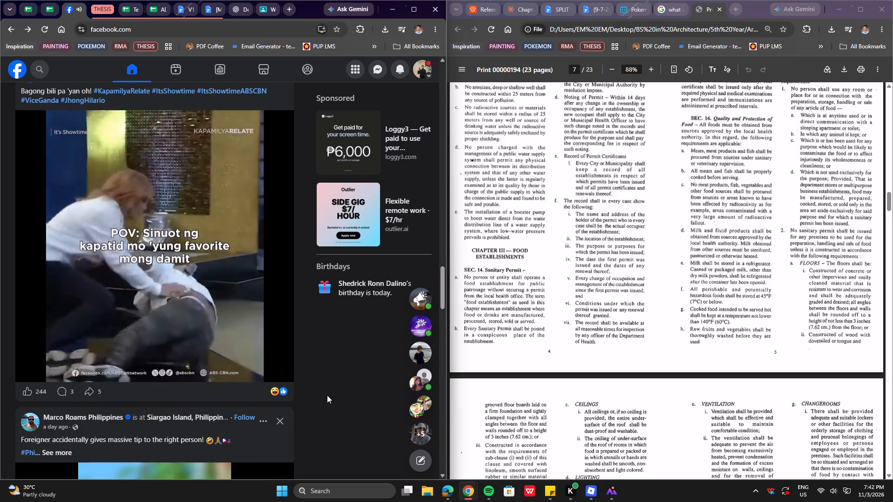
scroll(327, 395, "down", 14)
scroll(327, 392, "down", 9)
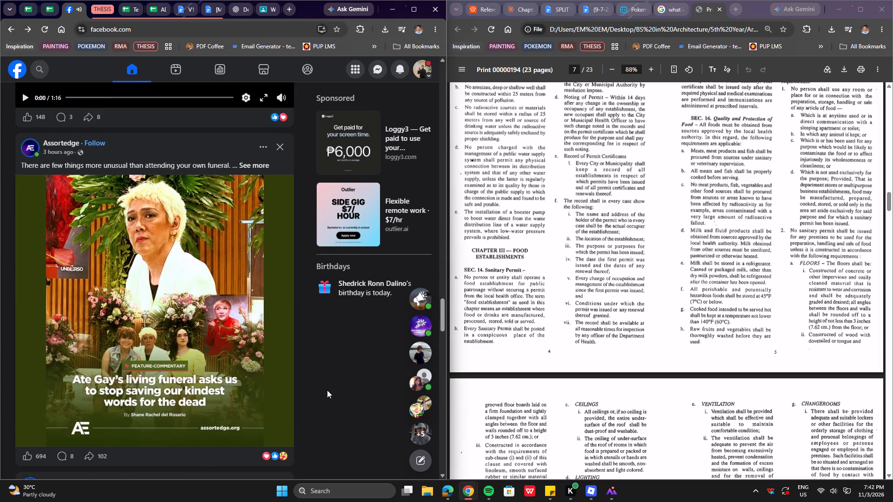
scroll(327, 390, "down", 1)
Return to the thesis document and review the "Food spaces (café, food park, kitchen)" paragraph under Presidential Decree No. 856.
left_click(181, 12)
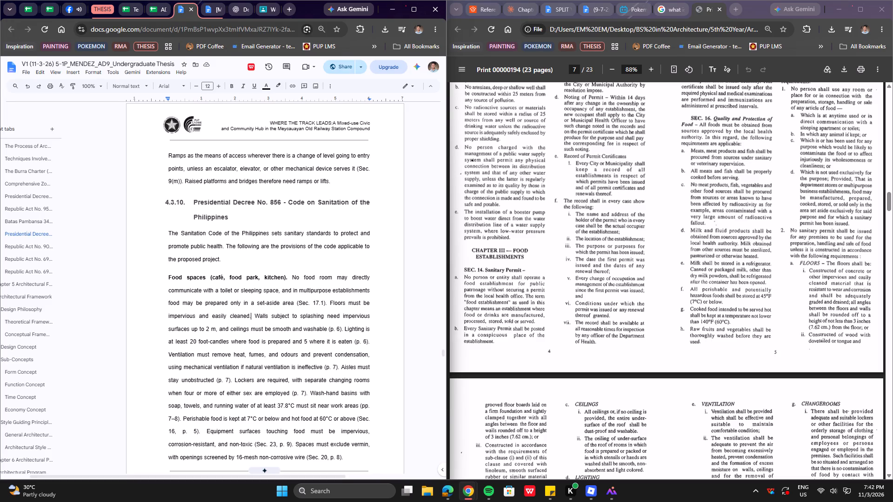
scroll(279, 316, "down", 1)
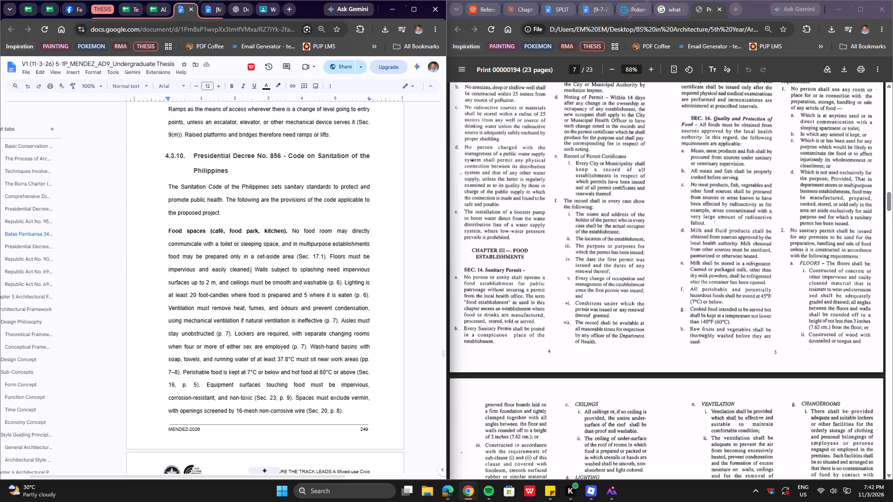
left_click(332, 286)
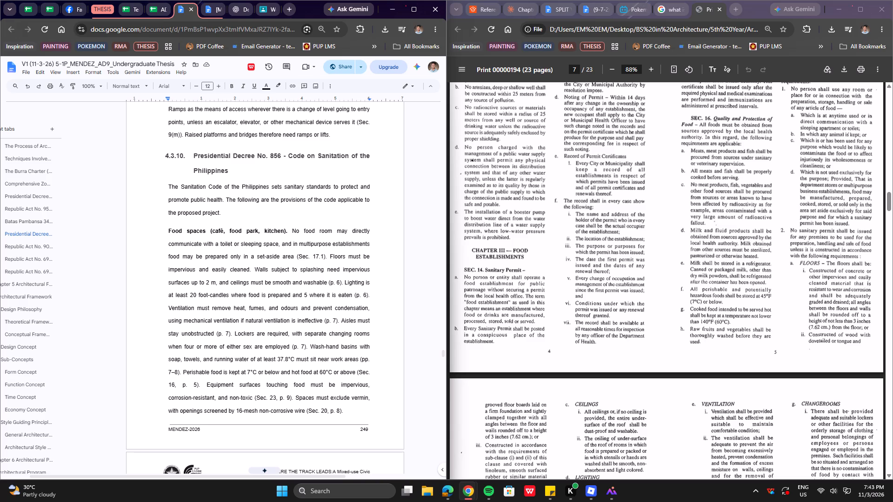
Remove the page citation "(p. 6)" after "ceilings must be smooth and washable".
left_click(342, 283)
key("BackSpace")
key("BackSpace")
key("BackSpace")
key("BackSpace")
key("BackSpace")
key("BackSpace")
key("BackSpace")
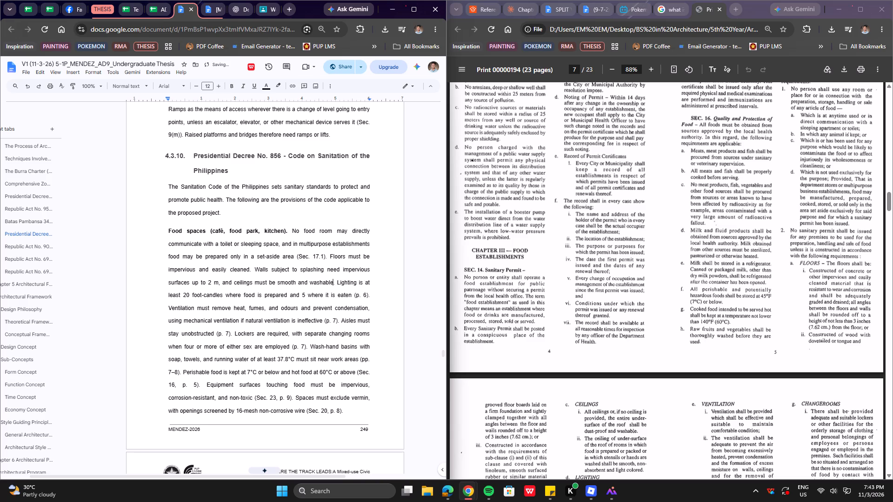
left_click(344, 308)
left_click(338, 289)
Remove the page citation "(p. 6)" after "5 where it is eaten" in the lighting sentence.
left_click(367, 292)
key("Right")
key("BackSpace")
key("BackSpace")
key("BackSpace")
key("BackSpace")
key("BackSpace")
key("BackSpace")
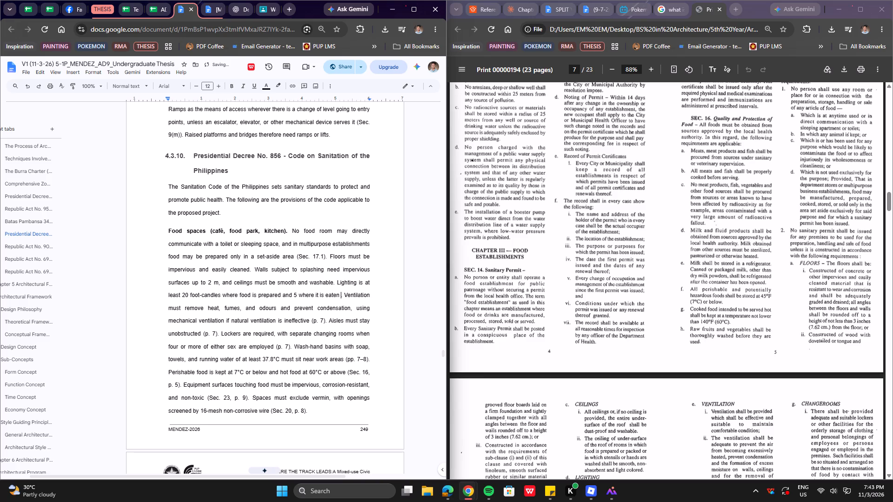
key("BackSpace")
Remove the page citation "(p. 7)" after "if natural ventilation is ineffective".
left_click(325, 324)
key("BackSpace")
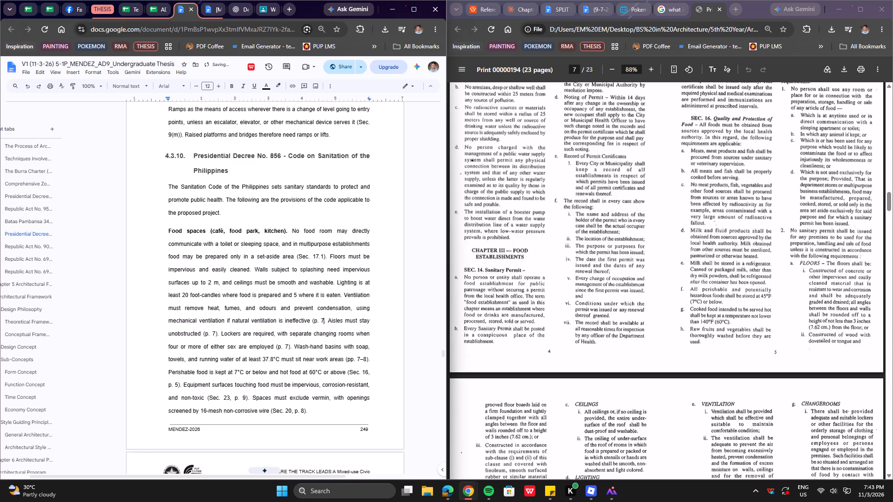
key("BackSpace")
key("BackSpace")
key("BackSpace")
key("BackSpace")
key("BackSpace")
key("BackSpace")
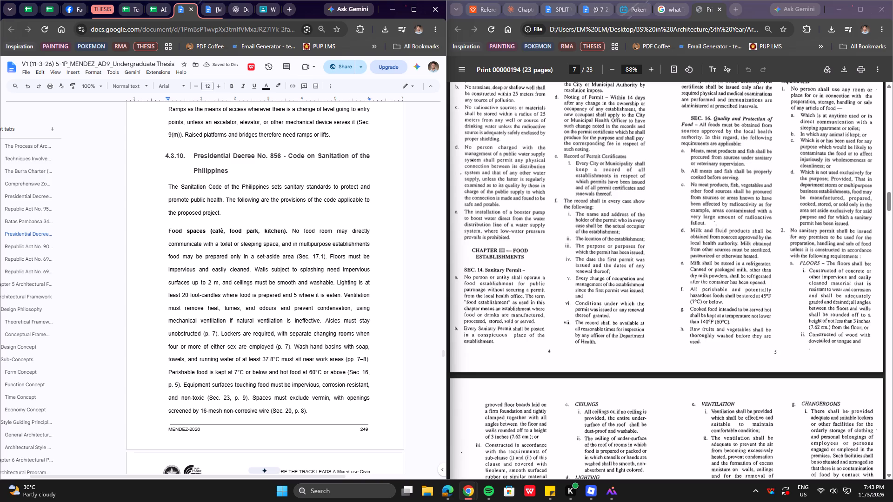
Remove the page citation "(p. 7)" after "Aisles must stay unobstructed".
left_click(218, 335)
key("BackSpace")
key("BackSpace")
key("BackSpace")
key("BackSpace")
key("BackSpace")
key("BackSpace")
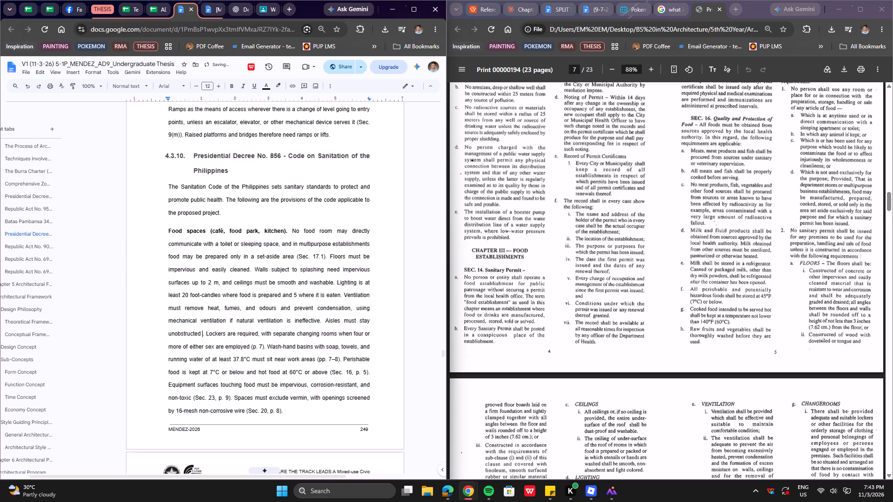
key("BackSpace")
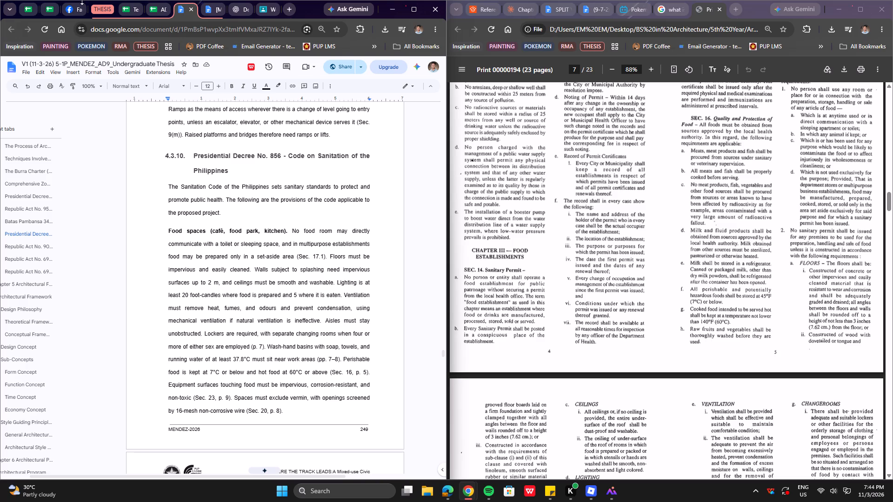
Switch to the AD9 - Undergraduate Thesis spreadsheet and locate the Shared Kitchen and prep area rows in the Commercial Zone.
left_click(153, 5)
middle_click(285, 235)
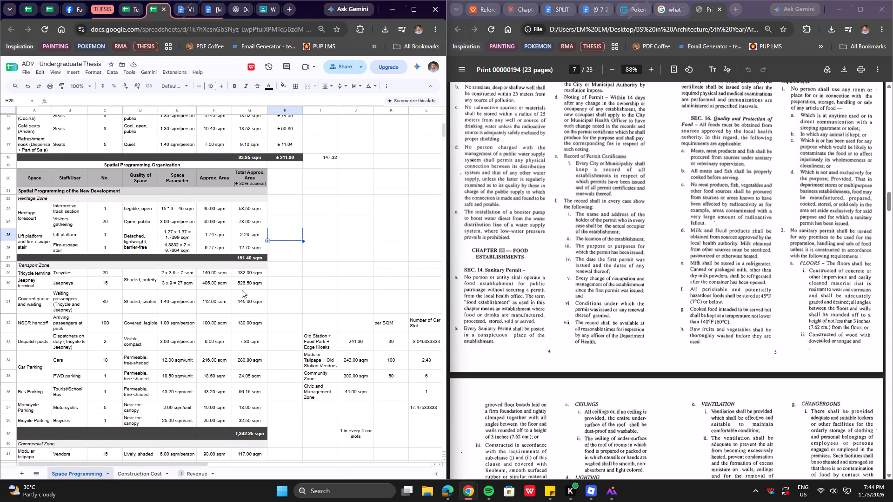
scroll(241, 293, "down", 4)
middle_click(241, 293)
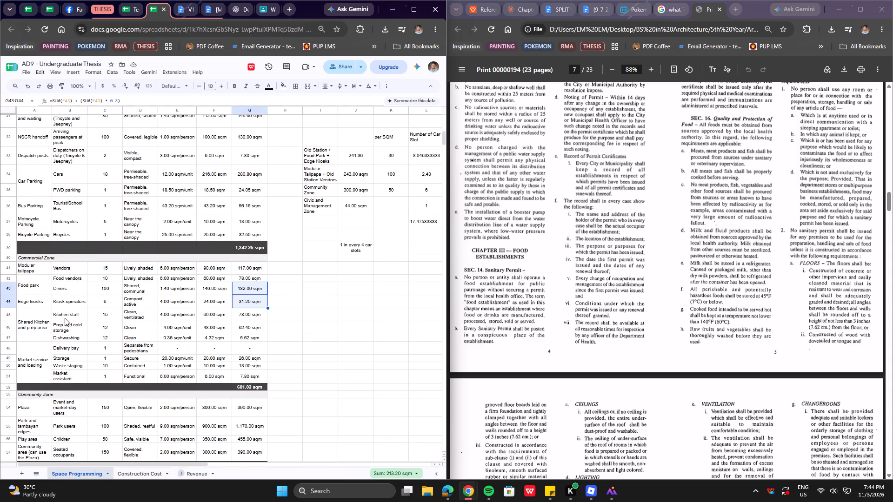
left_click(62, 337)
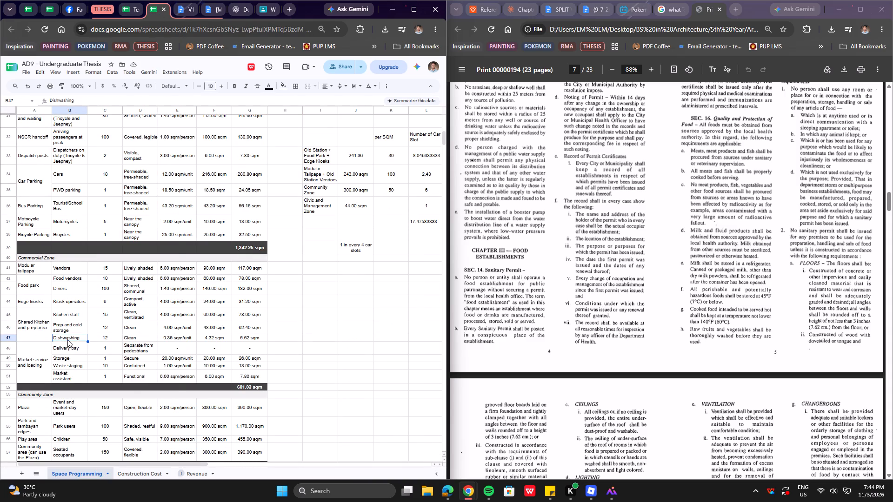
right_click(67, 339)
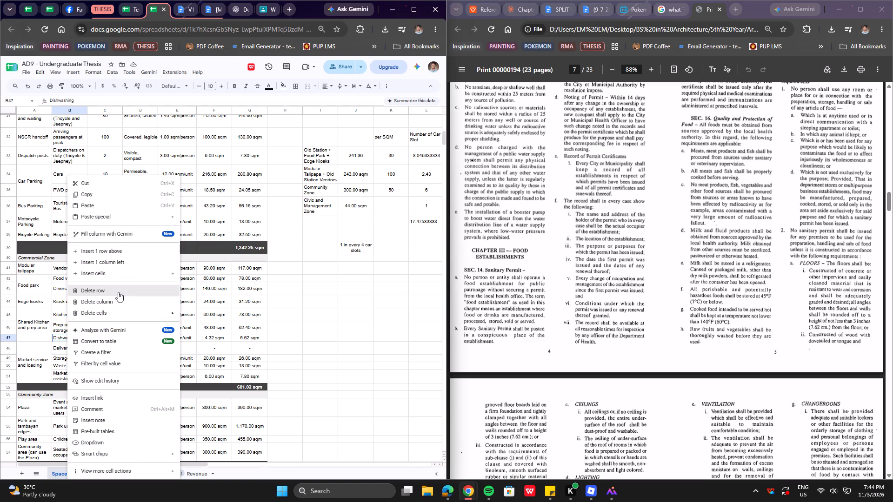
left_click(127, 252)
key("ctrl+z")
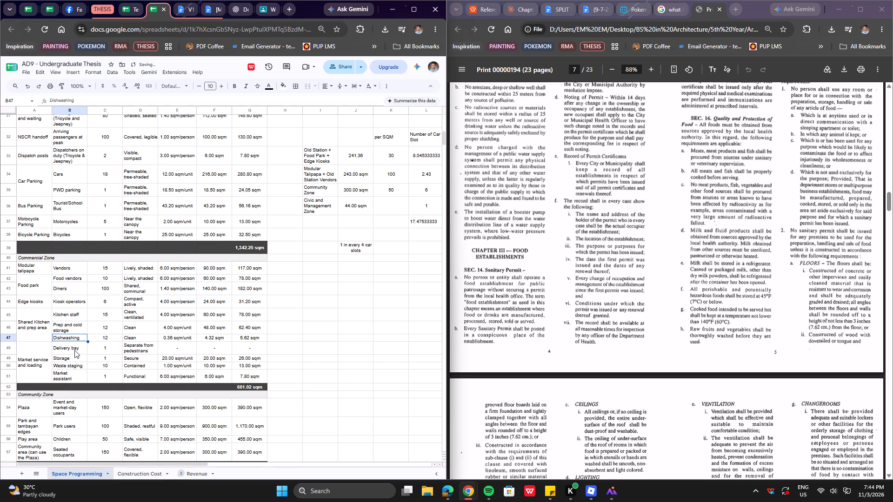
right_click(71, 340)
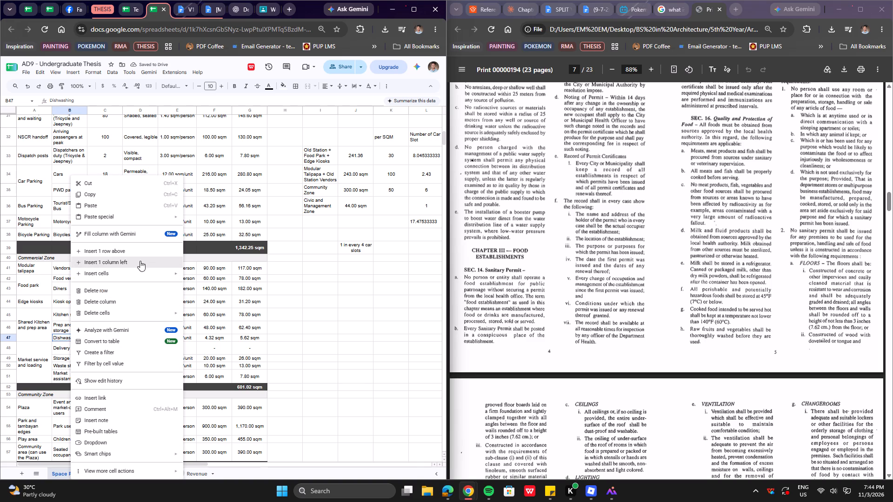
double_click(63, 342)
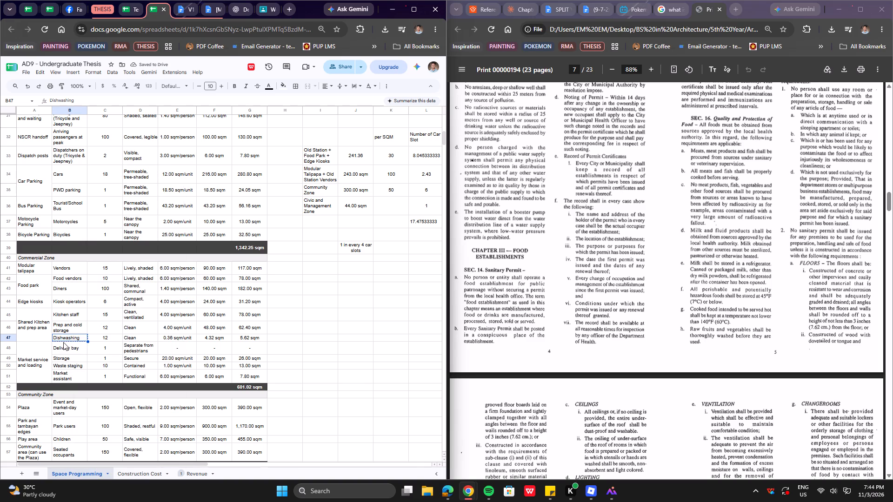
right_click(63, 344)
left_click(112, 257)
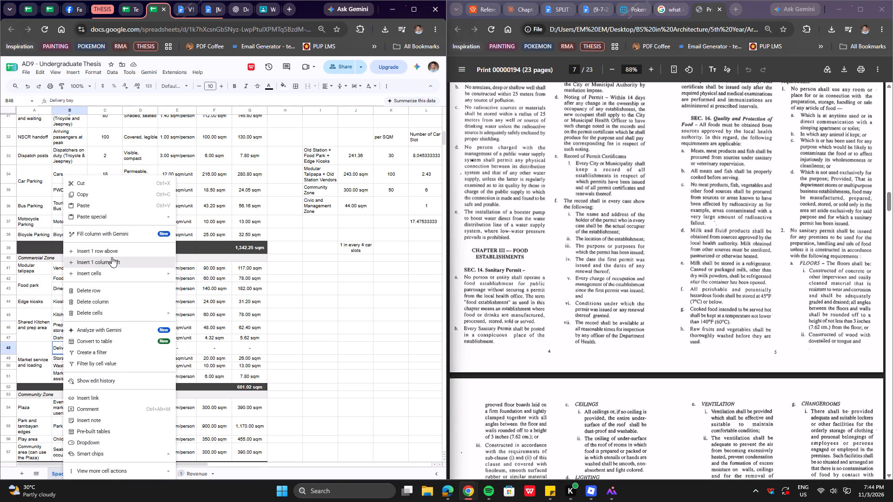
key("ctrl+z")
Insert a row above Delivery bay and merge its Space cell into the Shared Kitchen and prep area cell.
right_click(67, 344)
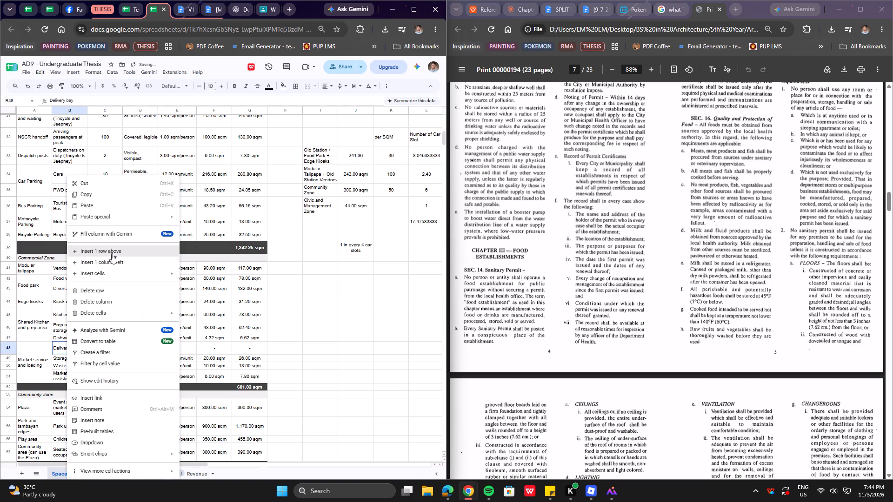
left_click(112, 253)
left_click_drag(42, 344, 42, 330)
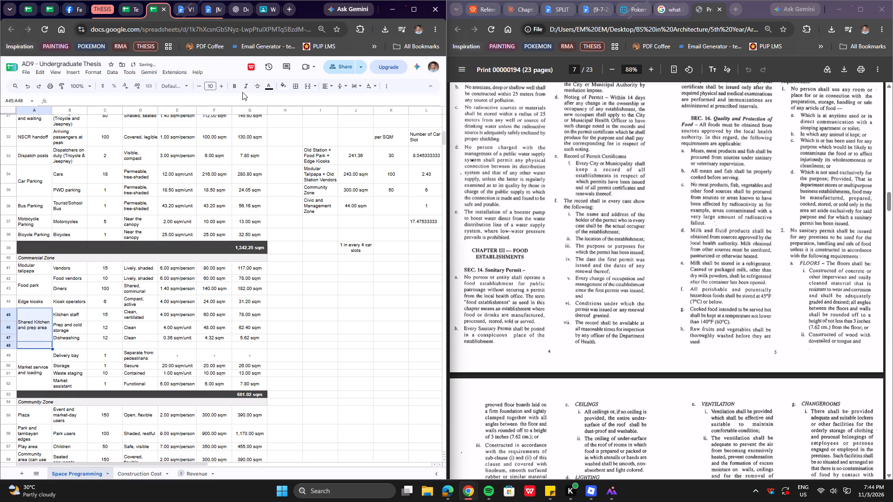
left_click(305, 87)
Enter "Locker" in the Staff/User column of the new row below Dishwashing.
left_click(75, 347)
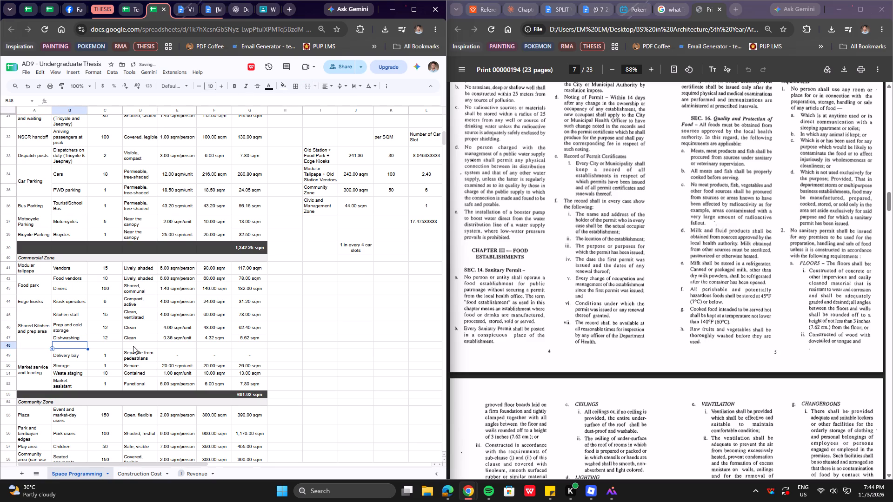
type("Locker")
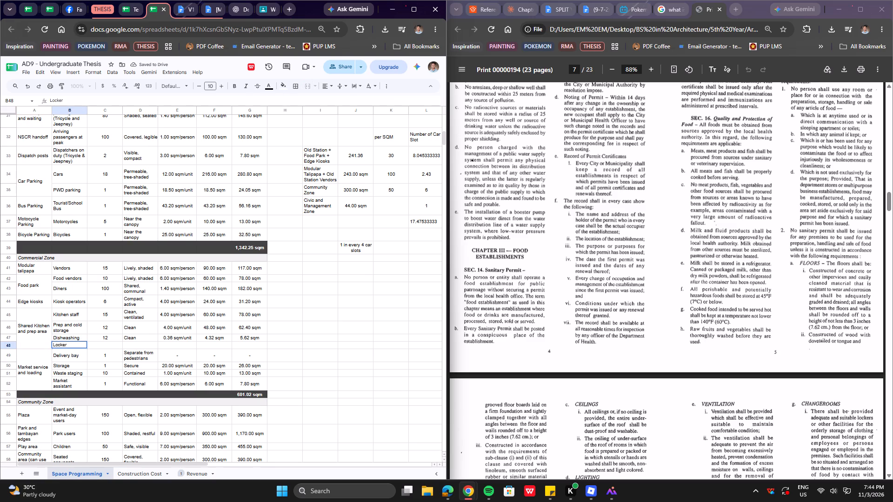
left_click(315, 350)
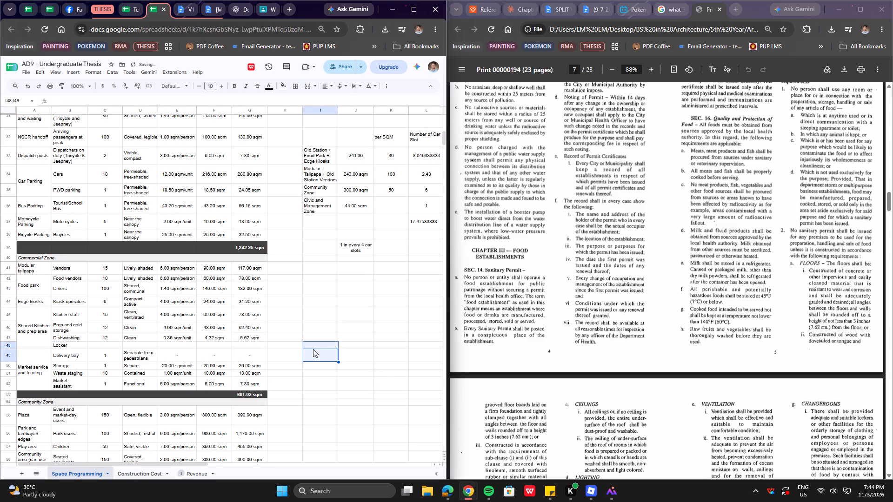
Fill the whole Locker row with red.
left_click(75, 344)
left_click_drag(77, 346, 180, 344)
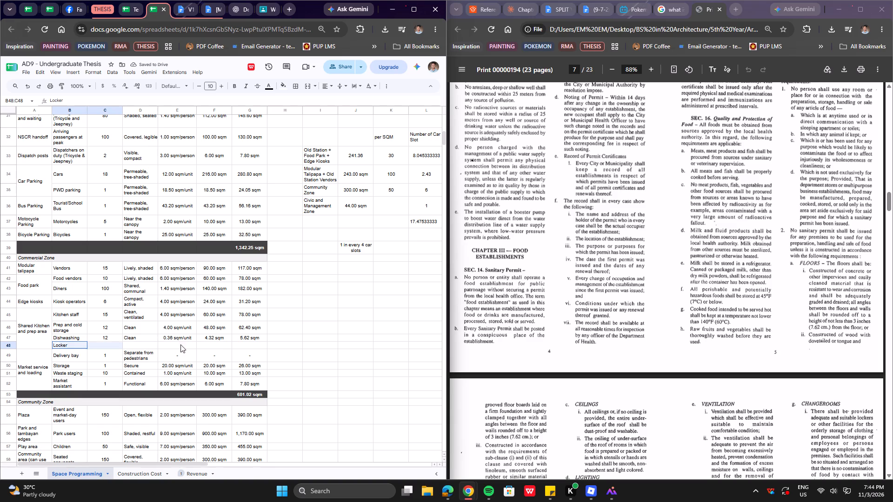
left_click_drag(180, 344, 255, 343)
left_click(12, 346)
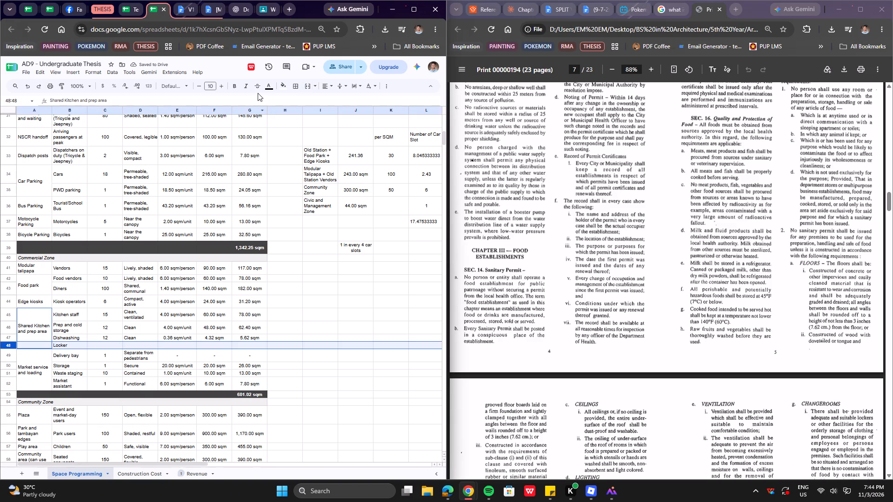
left_click(279, 88)
left_click(308, 179)
left_click(305, 330)
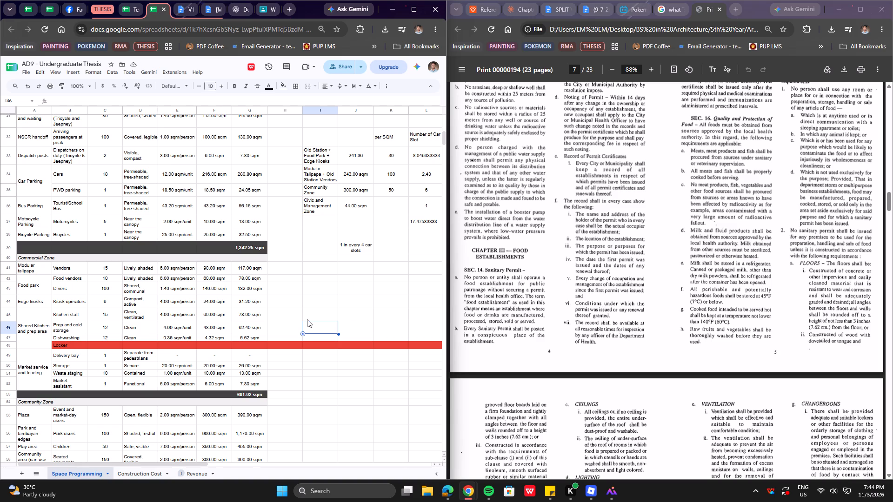
Return to the thesis document and check the food spaces paragraph against the Sanitation Code PDF's food quality, changeroom and wash-hand basin provisions.
left_click(180, 9)
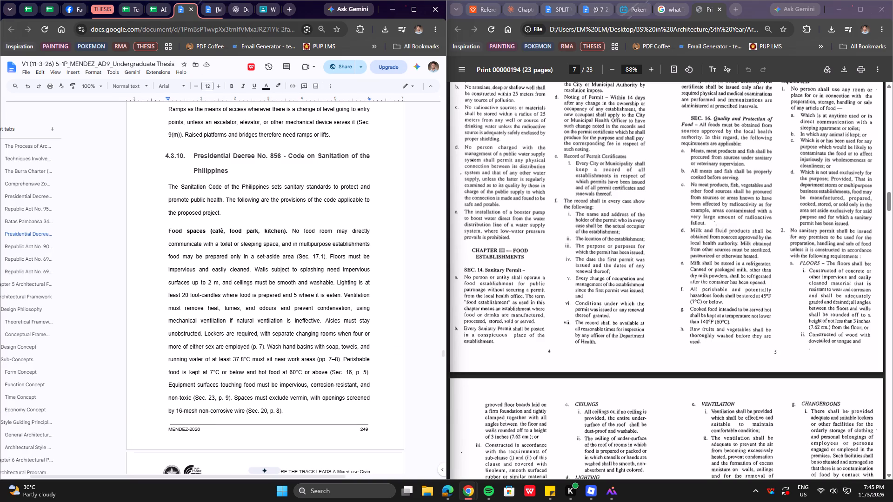
scroll(831, 334, "down", 6)
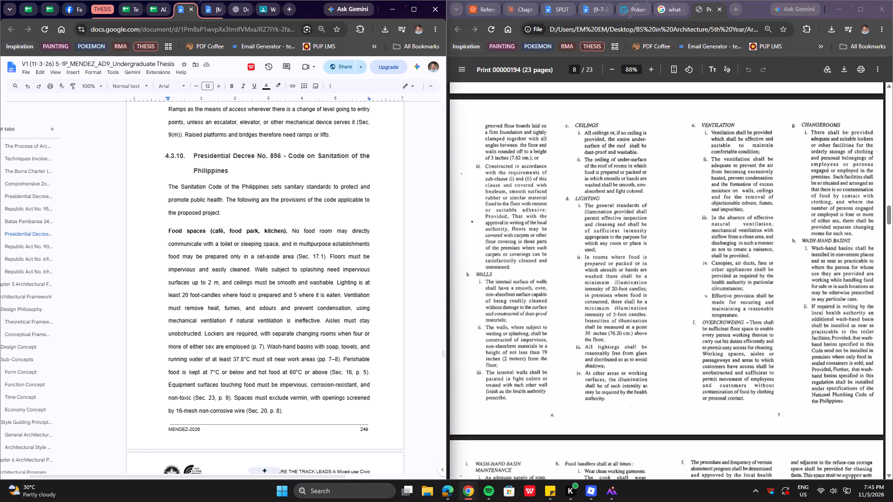
scroll(827, 313, "up", 9)
scroll(827, 313, "down", 5)
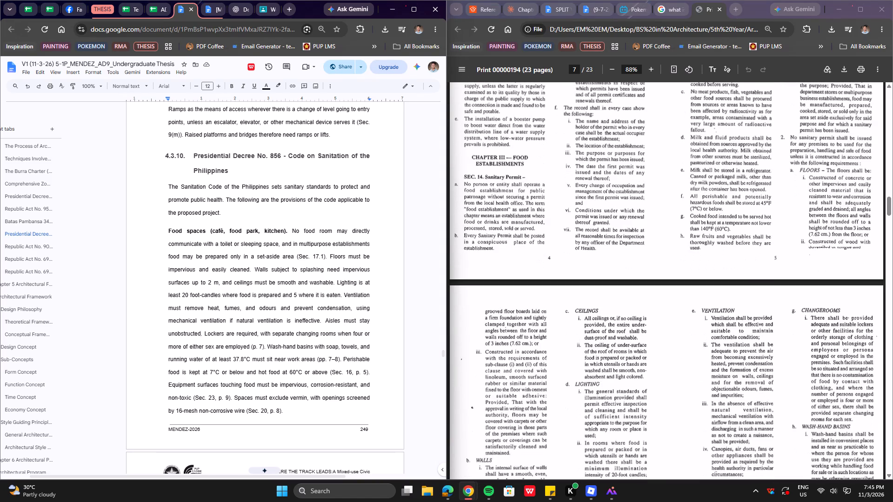
scroll(827, 313, "up", 4)
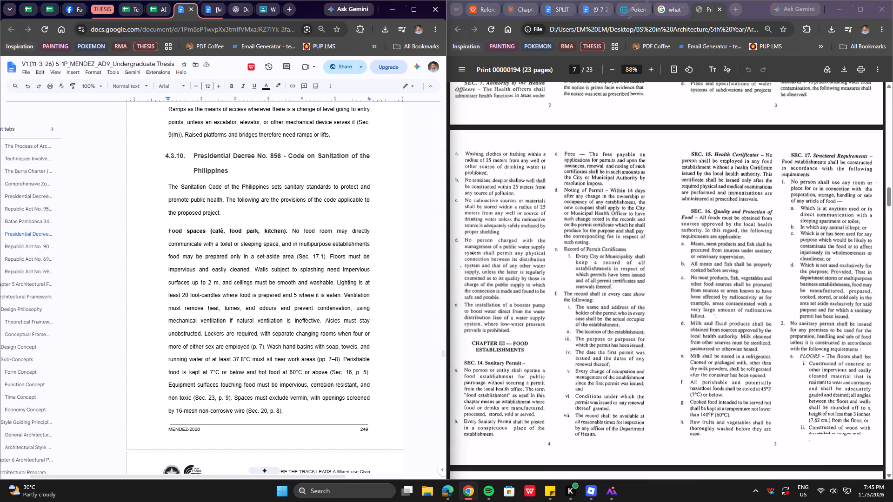
scroll(827, 313, "down", 6)
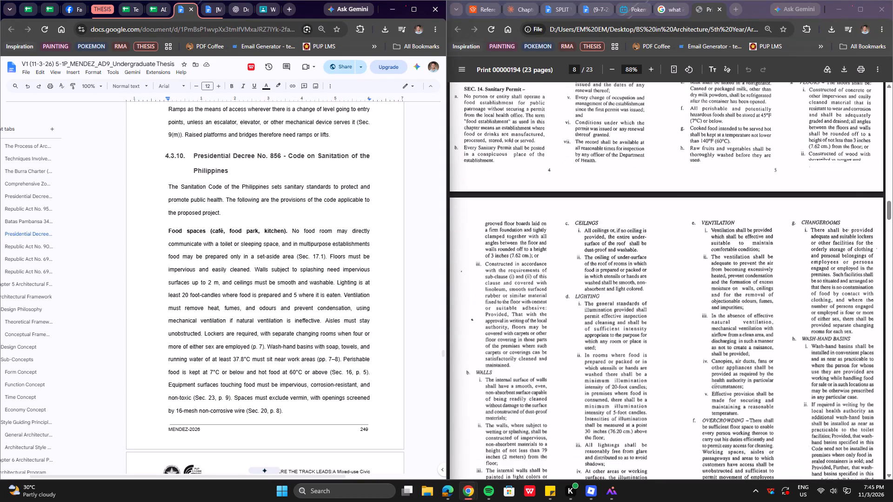
scroll(827, 313, "down", 1)
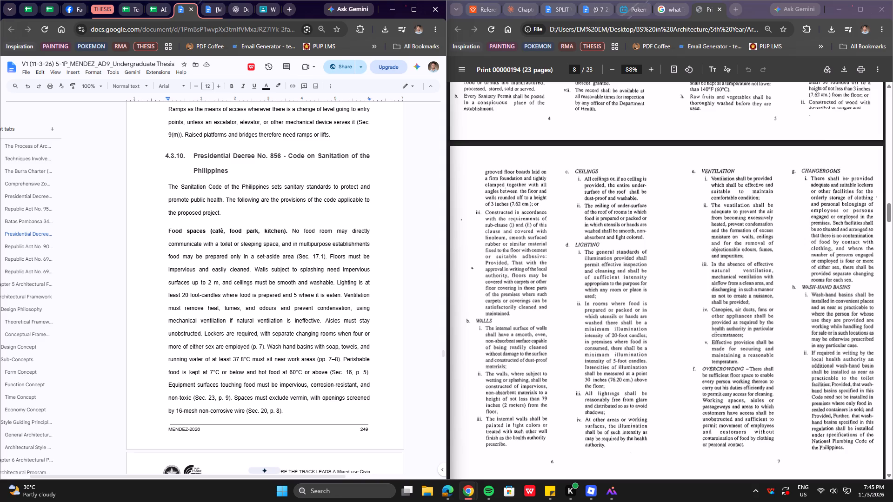
Remove the page citation "(p. 7)" after "four or more of either sex are employed".
left_click(262, 348)
key("Right")
key("BackSpace")
key("BackSpace")
key("BackSpace")
key("BackSpace")
key("BackSpace")
key("BackSpace")
key("BackSpace")
key("BackSpace")
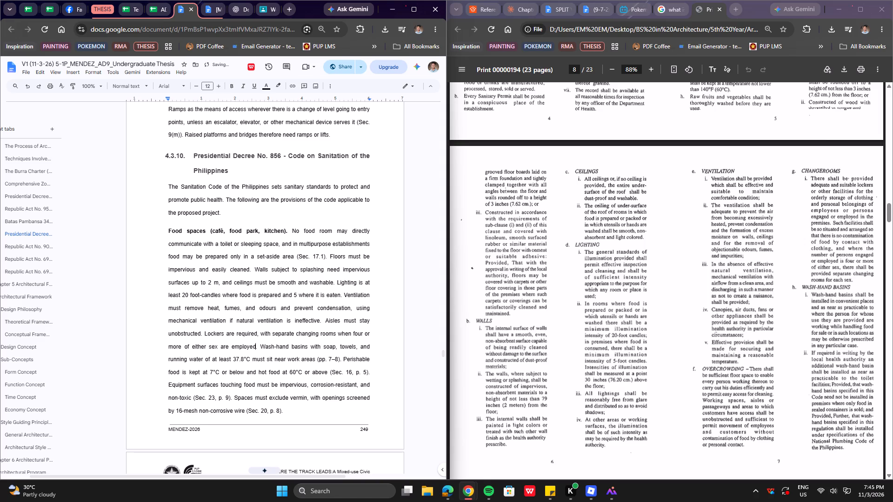
key("d")
Remove the page citation "(pp. 7–8)" after "must sit near work areas".
left_click(337, 361)
key("Right")
key("BackSpace")
key("BackSpace")
key("BackSpace")
key("BackSpace")
key("BackSpace")
key("BackSpace")
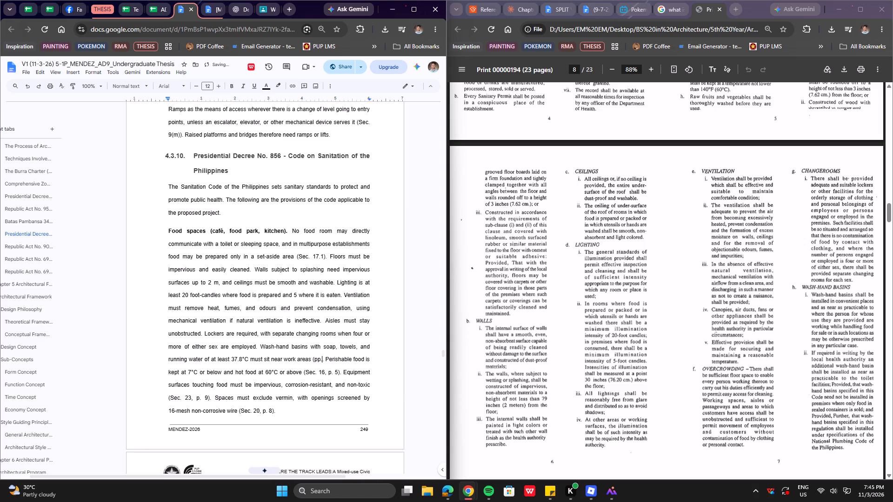
key("BackSpace")
key("BackSpace")
key("BackSpace")
key("BackSpace")
key("BackSpace")
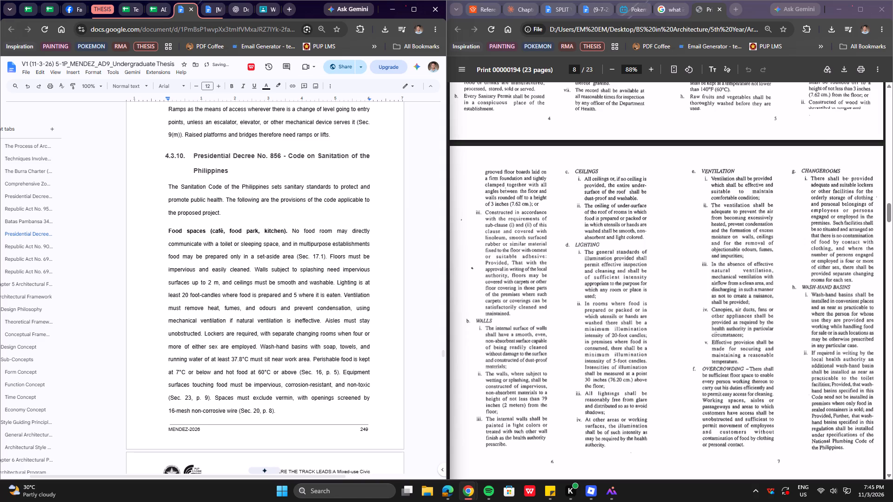
key("s")
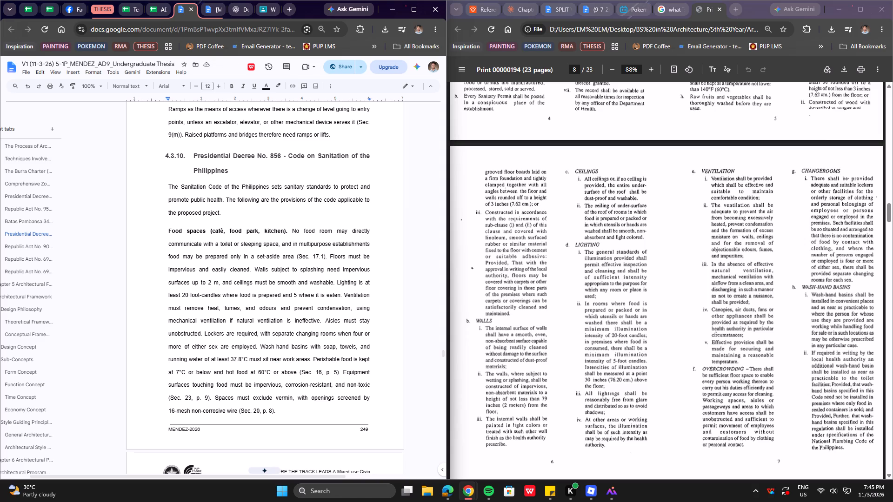
Delete the sentence on perishable and hot food temperatures with its Sec. 16 citation, keeping one space before "Equipment surfaces".
left_click_drag(340, 373, 326, 363)
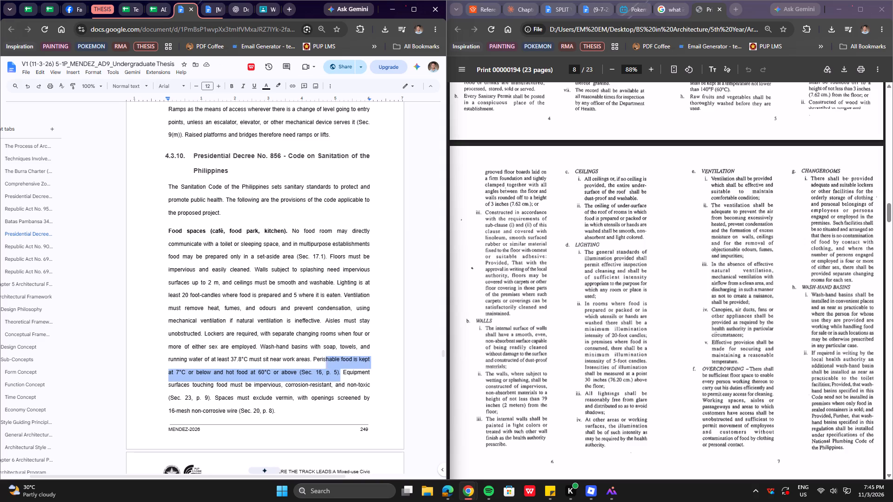
left_click_drag(326, 363, 314, 363)
key("BackSpace")
key("BackSpace")
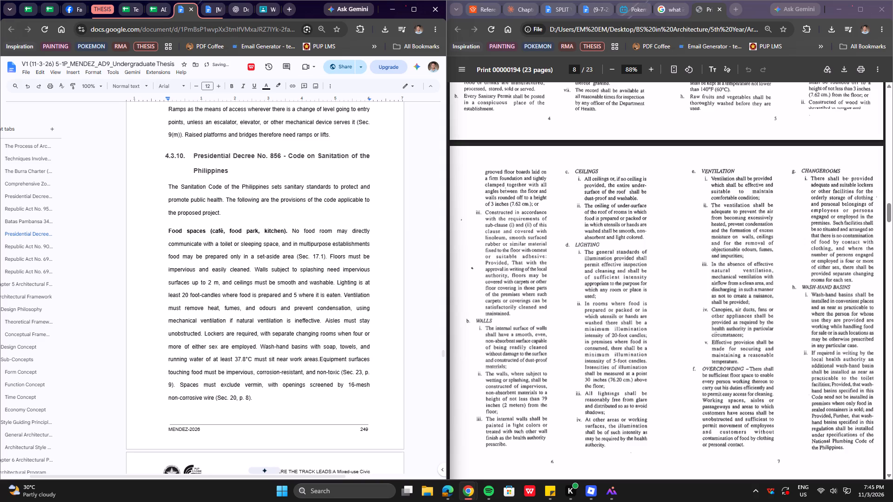
key("space")
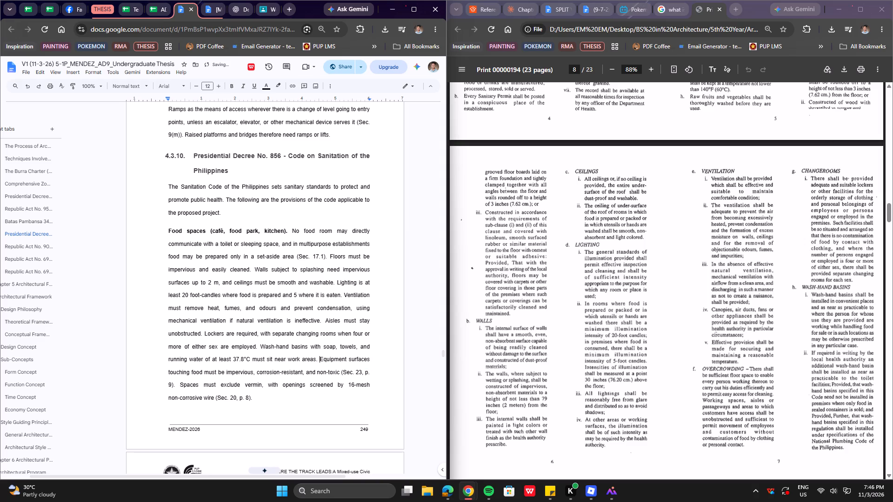
key("ctrl+z")
key("ctrl+z")
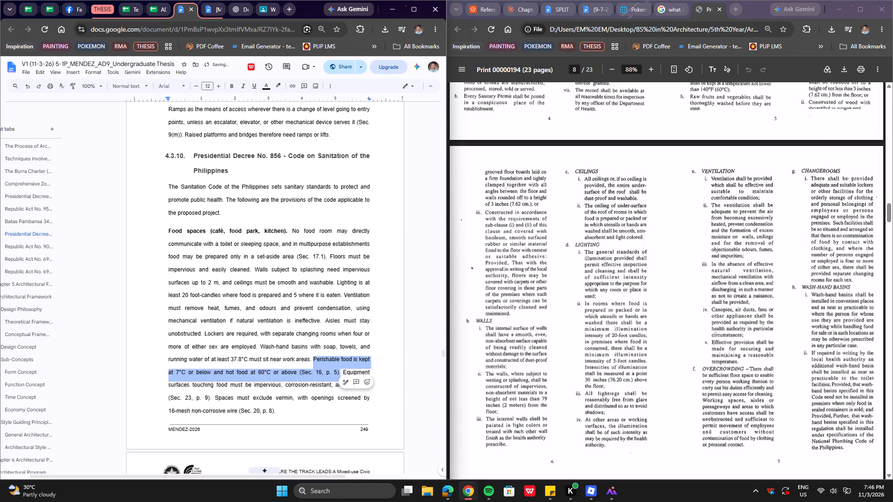
key("ctrl+y")
key("ctrl+y")
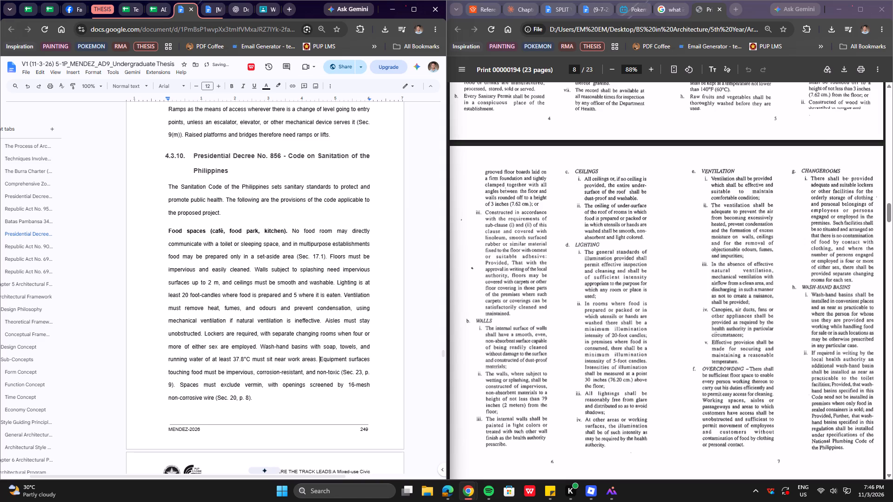
Remove the page number "p. 9" from the Sec. 23 citation after "corrosion-resistant, and non-toxic", leaving "(Sec. 23)".
key("ctrl+y")
left_click(172, 385)
key("BackSpace")
key("BackSpace")
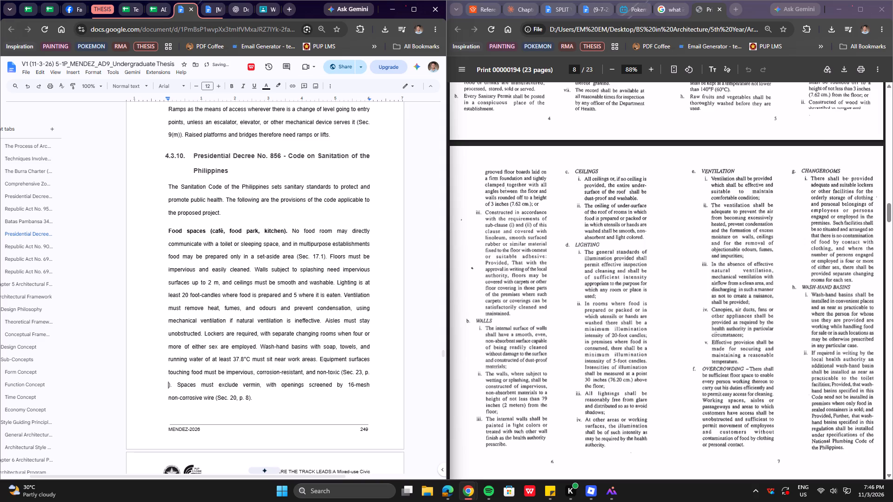
key("BackSpace")
key("BackSpace")
key("BackSpace")
key("BackSpace")
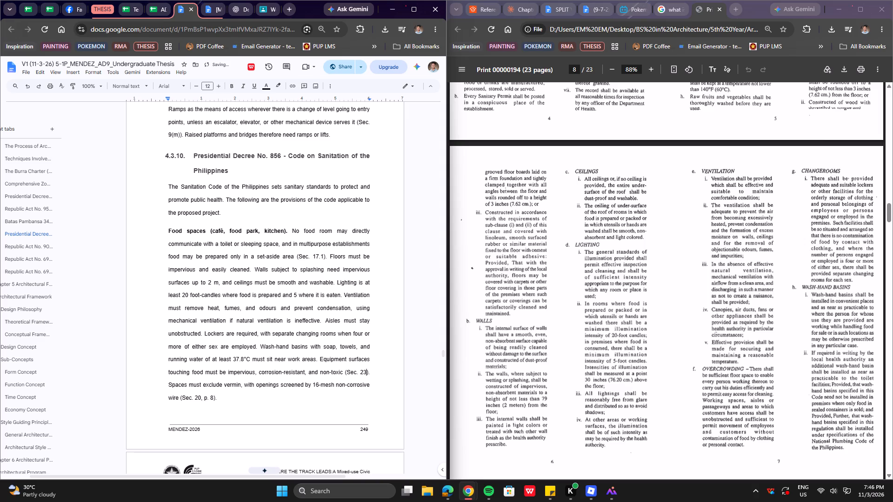
Search the web for "what is vermin" in a separate browser tab, close the older search tab and read the definition.
left_click(235, 396)
scroll(235, 396, "down", 1)
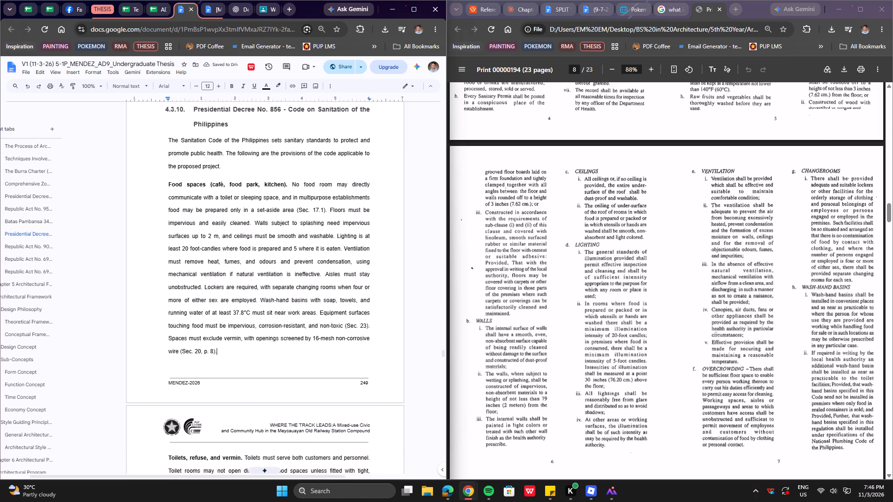
scroll(260, 351, "down", 2)
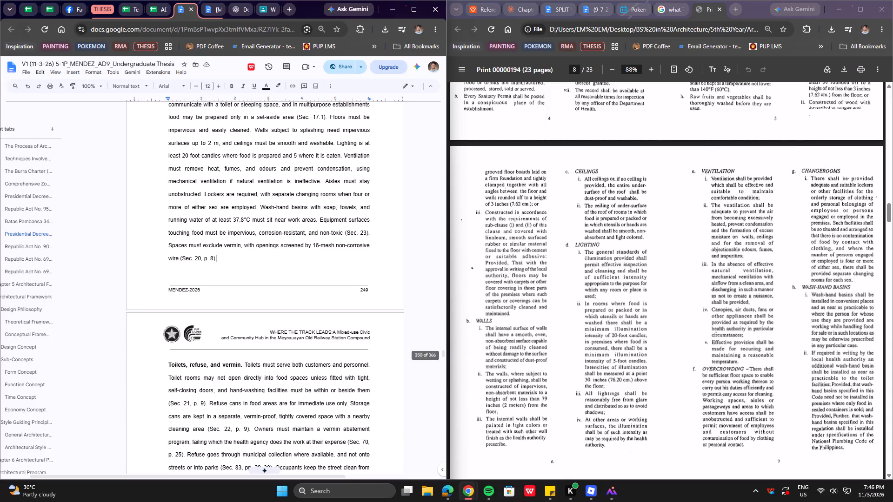
left_click(733, 10)
type("what is vermin")
key("Return")
left_click(642, 2)
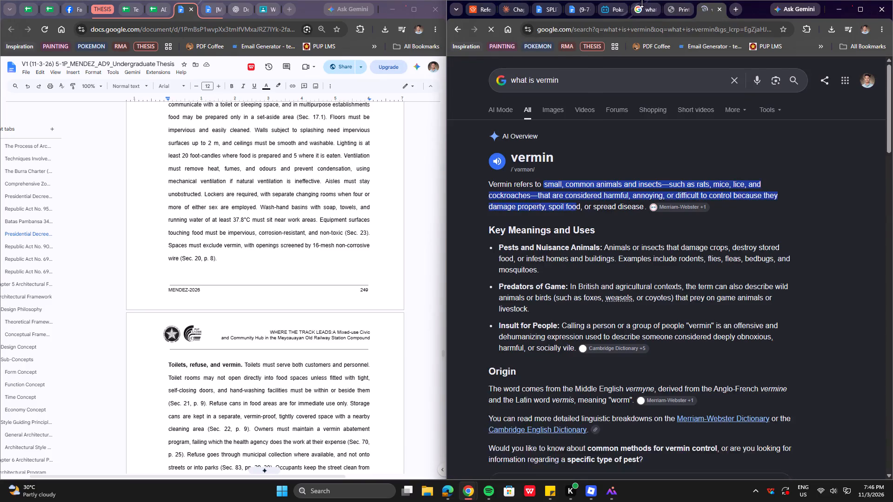
left_click(651, 7)
left_click(655, 12)
left_click(678, 13)
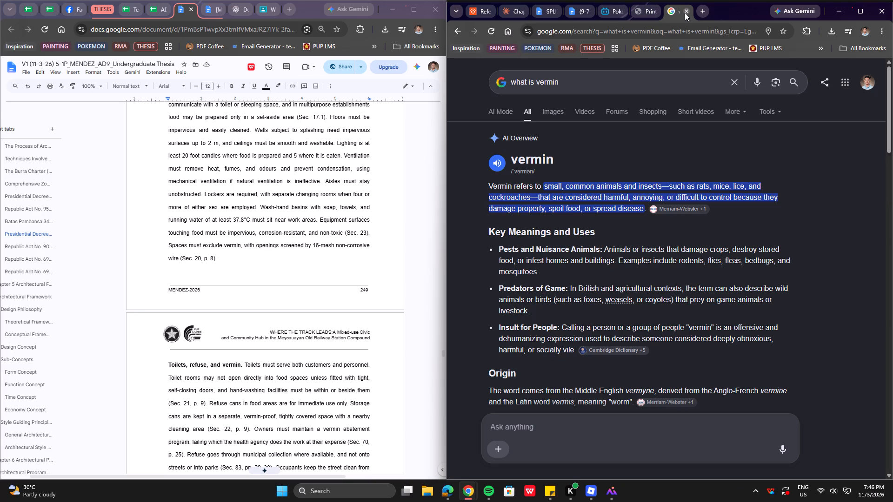
Remove the page number "p. 8" from the citation ending the food spaces paragraph, leaving "(Sec. 20)".
double_click(172, 259)
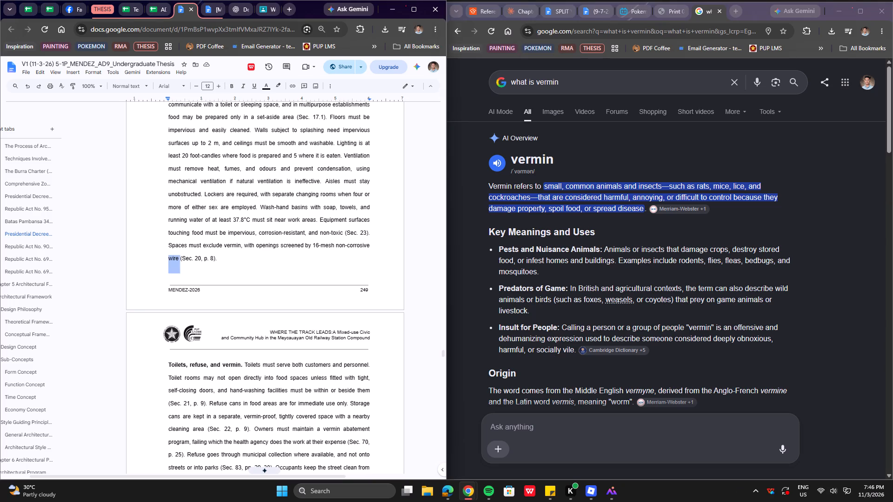
left_click(202, 259)
double_click(212, 255)
key("BackSpace")
key("BackSpace")
key("BackSpace")
key("BackSpace")
key("BackSpace")
key("BackSpace")
left_click(269, 256)
Shorten the citation after "hand-washing facilities must be within or beside them" to "(Sec. 21)".
scroll(270, 254, "down", 4)
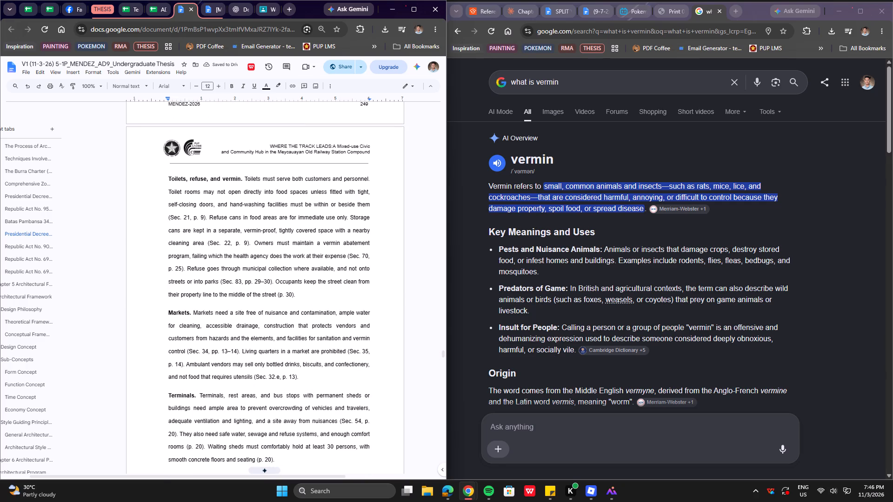
scroll(275, 254, "up", 1)
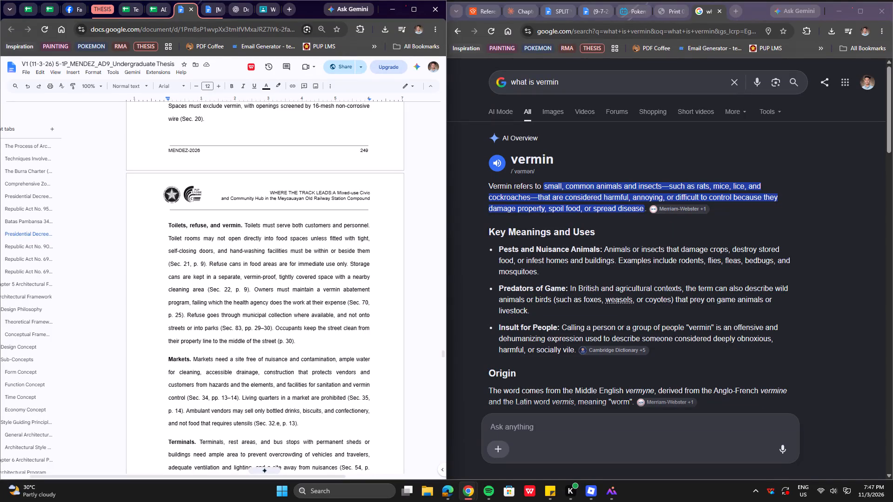
left_click_drag(205, 264, 191, 267)
key("BackSpace")
key("BackSpace")
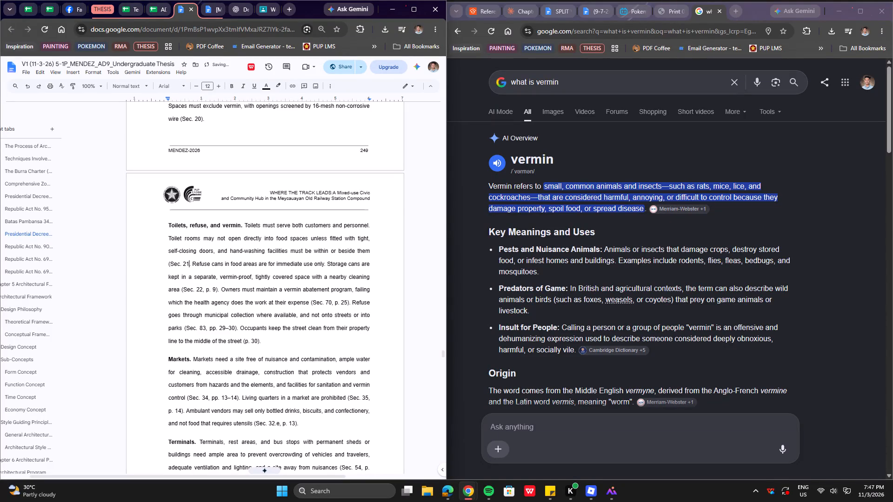
key("shift+parenright")
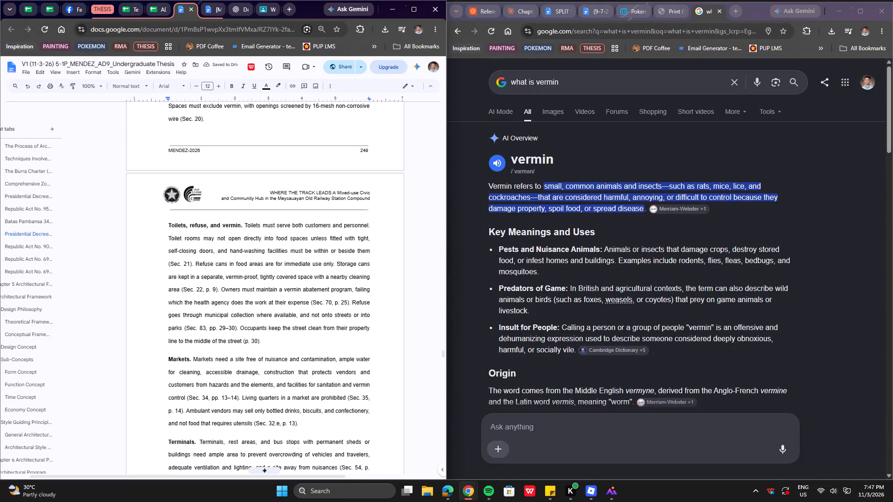
Search the web for "refuse" and "refuse cans" to check what the term means.
left_click(608, 89)
key("ctrl+a")
type("refuse")
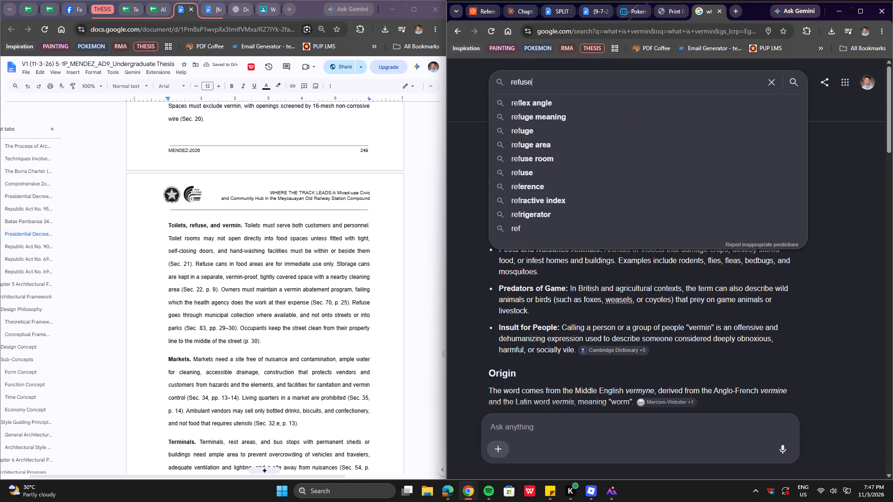
key("Return")
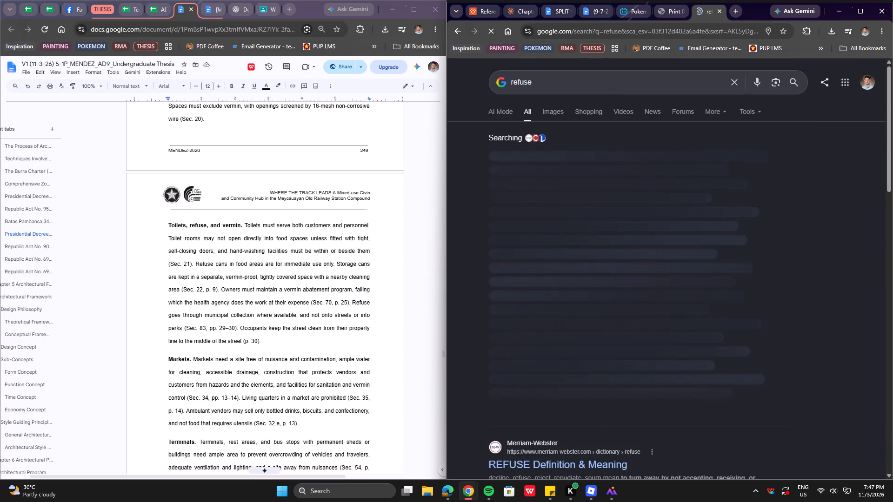
left_click(613, 82)
key("space")
type("cans")
key("Return")
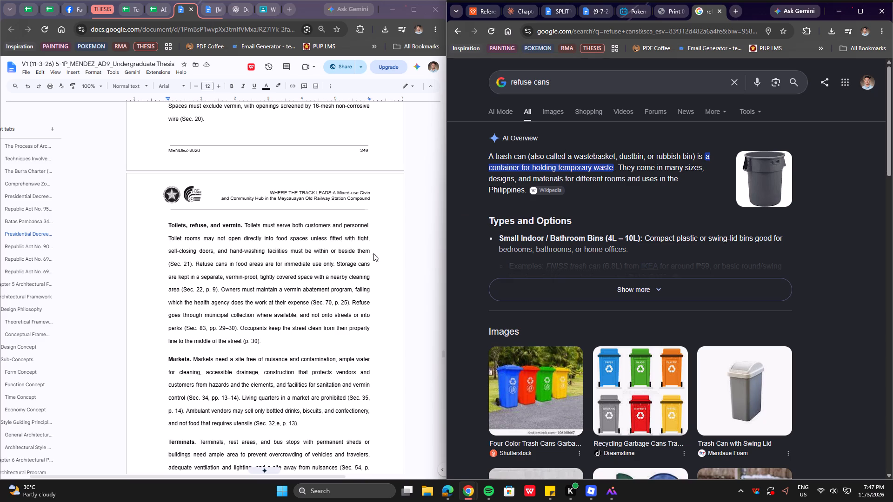
Replace "refuse" with "Trash cans" in the bold lead-in of the toilets and vermin paragraph.
double_click(195, 227)
type("Tran")
key("BackSpace")
type("sh cans")
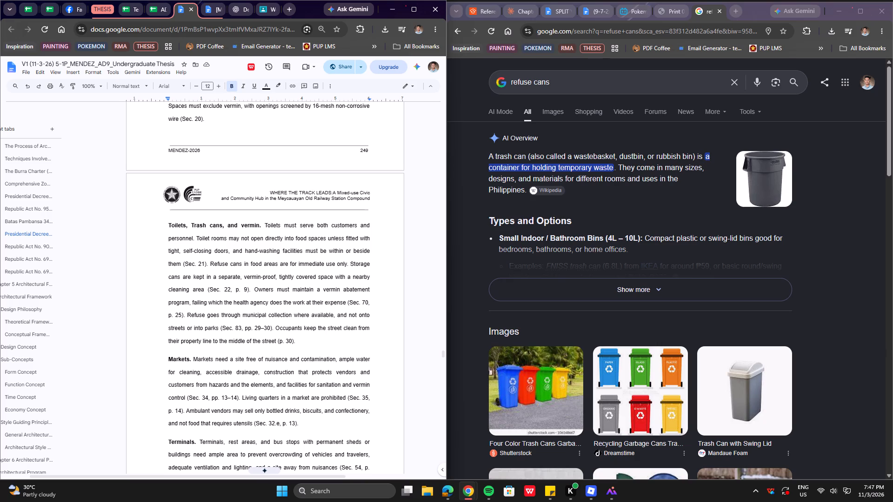
Remove the page number "p. 9" from the citation after "nearby cleaning area", leaving "(Sec. 22)".
left_click(247, 289)
key("BackSpace")
key("BackSpace")
key("BackSpace")
key("BackSpace")
key("BackSpace")
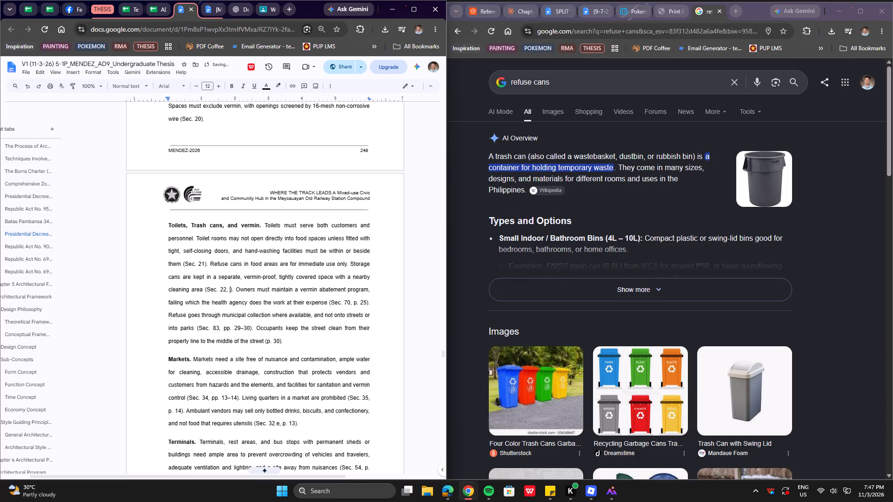
key("BackSpace")
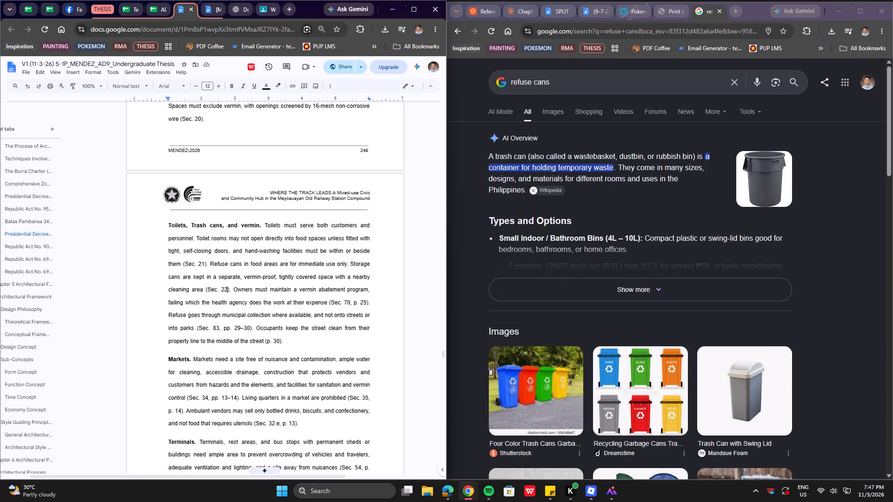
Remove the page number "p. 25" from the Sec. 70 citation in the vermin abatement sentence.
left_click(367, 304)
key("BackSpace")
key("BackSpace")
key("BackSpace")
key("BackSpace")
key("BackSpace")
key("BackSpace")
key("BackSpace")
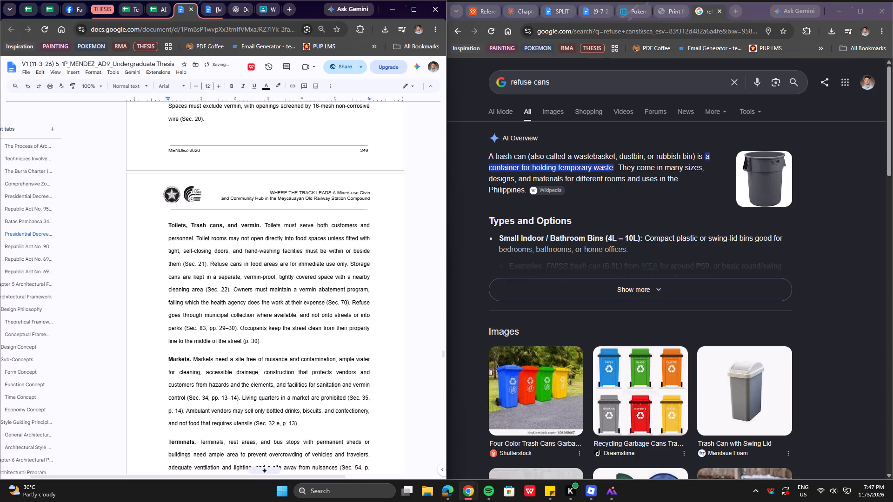
Delete the sentences from "Owners must maintain a vermin abatement program" through "(p. 30)", keeping the Markets text as a separate paragraph.
left_click_drag(234, 290, 299, 305)
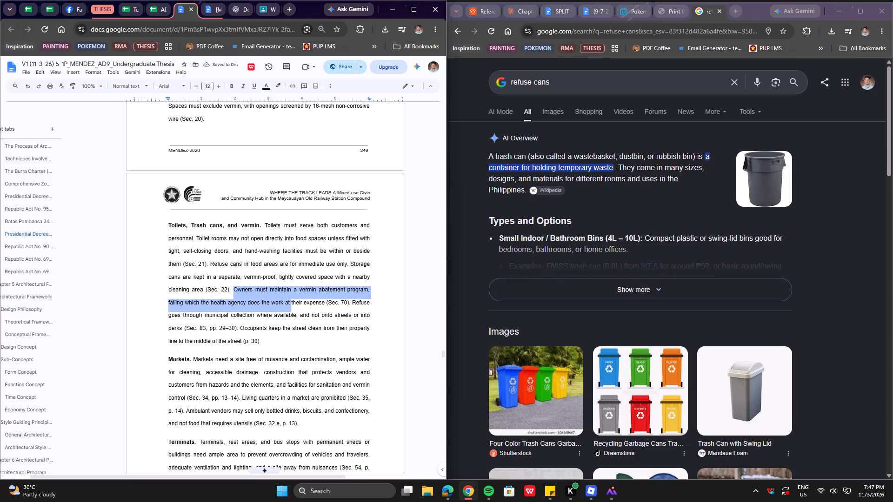
left_click_drag(299, 305, 337, 310)
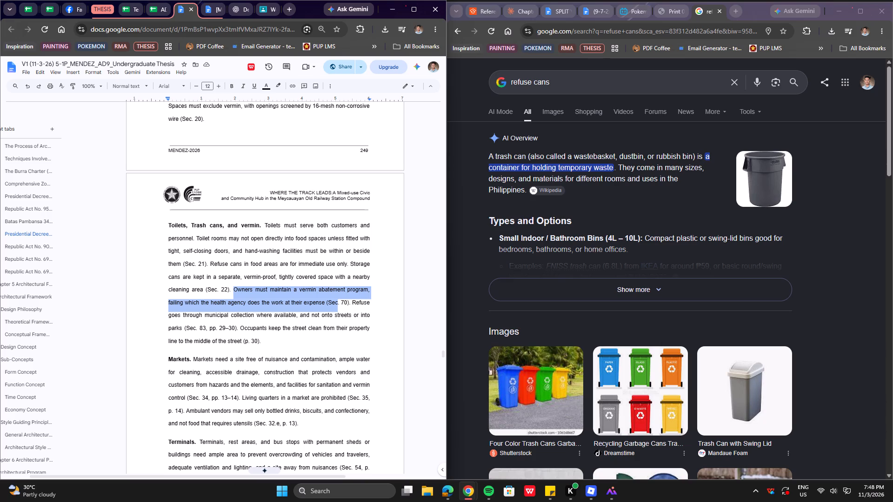
left_click_drag(337, 310, 337, 310)
left_click_drag(337, 310, 287, 328)
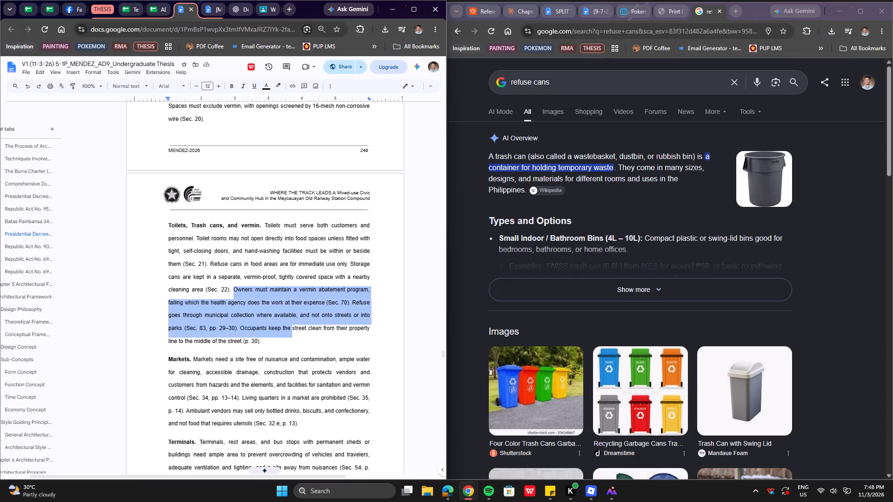
left_click_drag(287, 328, 273, 341)
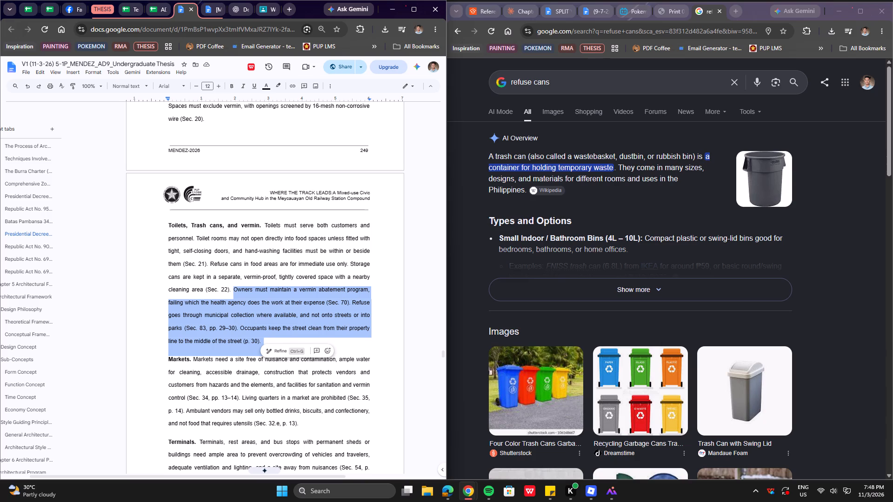
key("BackSpace")
key("Return")
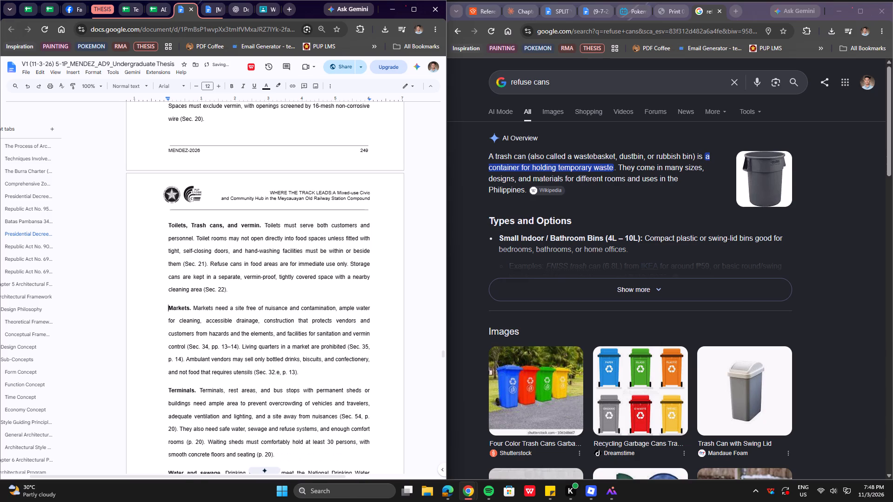
Remove the page range "pp. 13–14" from the vermin control citation in the Markets paragraph, leaving "(Sec. 34)".
scroll(336, 336, "up", 5)
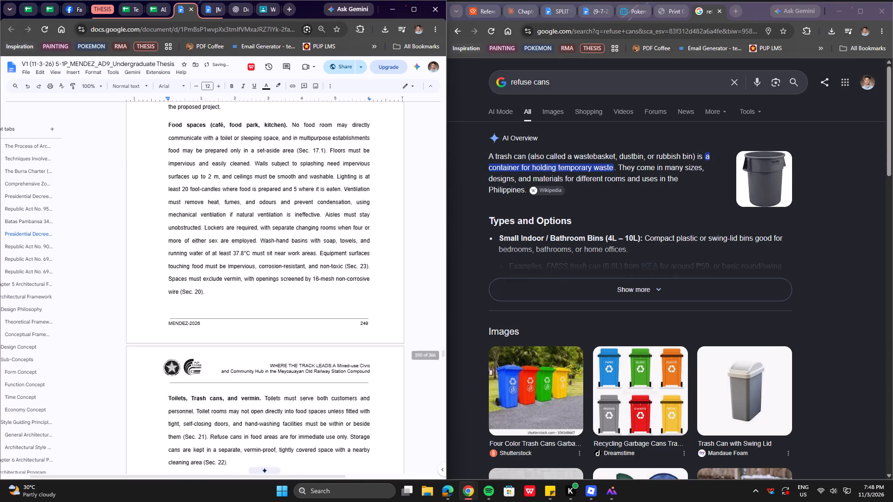
scroll(336, 335, "down", 3)
scroll(336, 335, "up", 6)
scroll(340, 324, "down", 12)
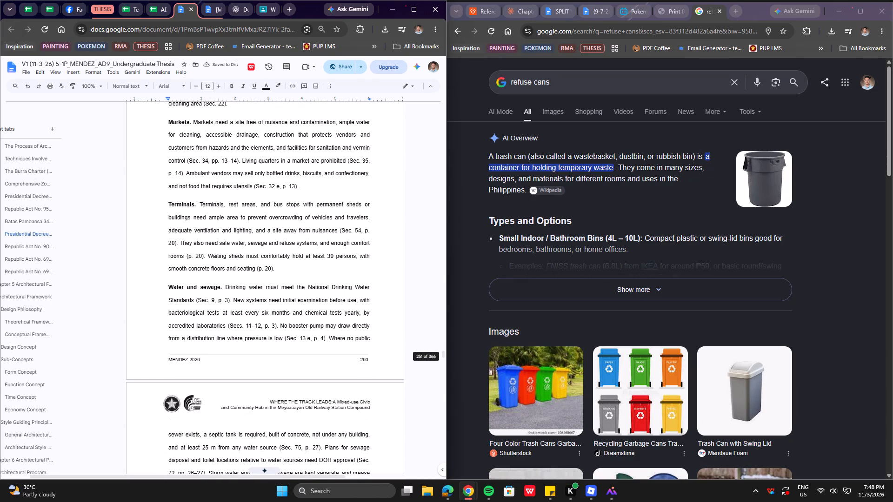
scroll(340, 324, "down", 5)
scroll(340, 324, "up", 6)
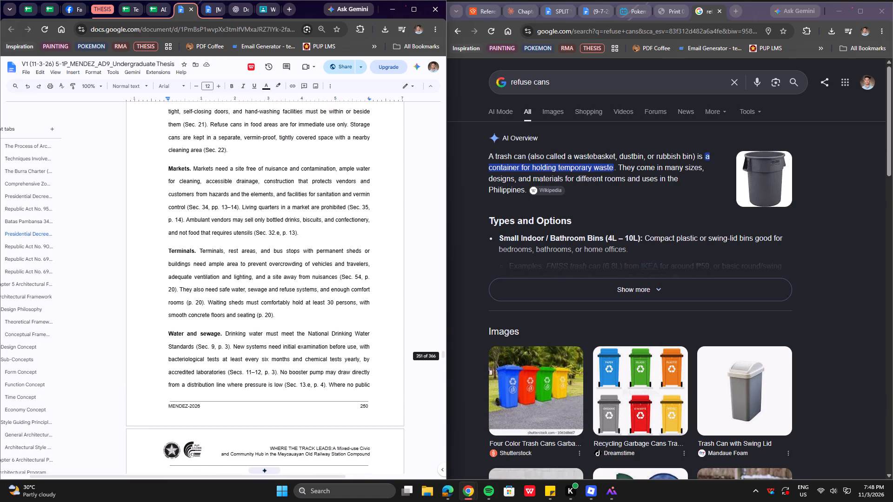
scroll(340, 324, "up", 2)
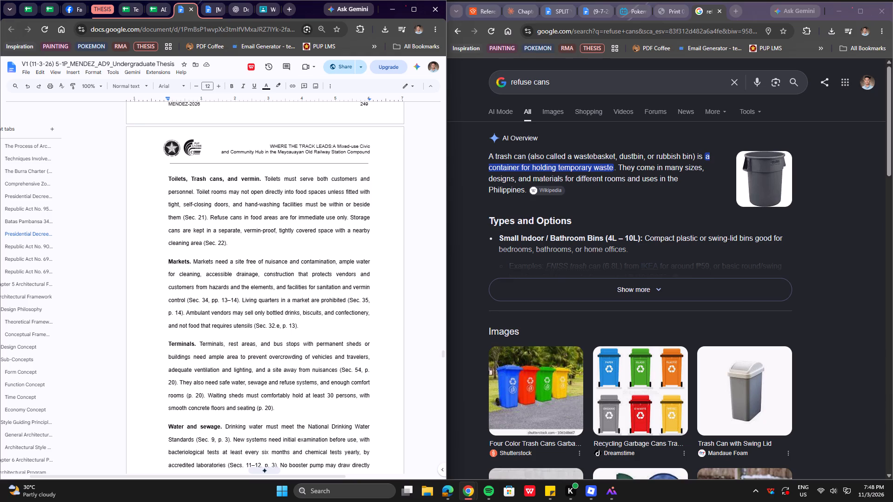
left_click(236, 303)
key("BackSpace")
key("BackSpace")
key("BackSpace")
key("BackSpace")
key("BackSpace")
key("BackSpace")
key("BackSpace")
key("BackSpace")
key("BackSpace")
key("BackSpace")
key("BackSpace")
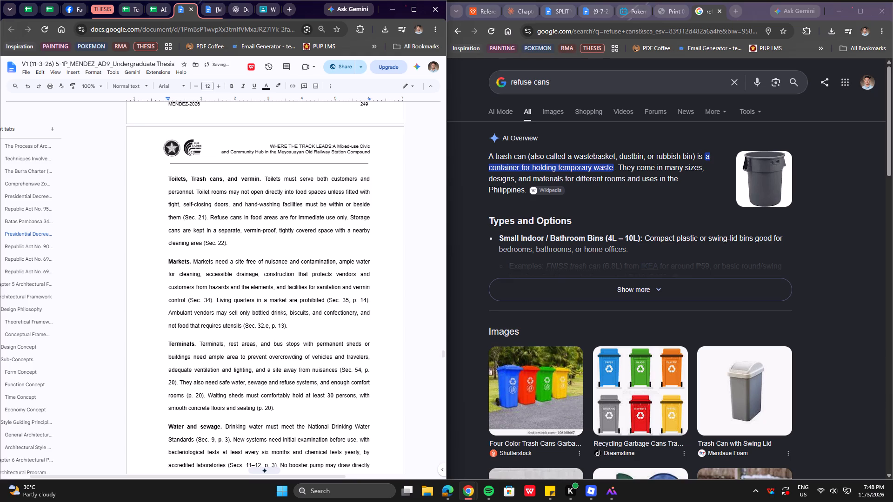
Remove the page number "p. 14" from the citation after "Living quarters in a market are prohibited", leaving "(Sec. 35)".
left_click(367, 302)
key("BackSpace")
key("BackSpace")
key("BackSpace")
key("BackSpace")
key("BackSpace")
key("BackSpace")
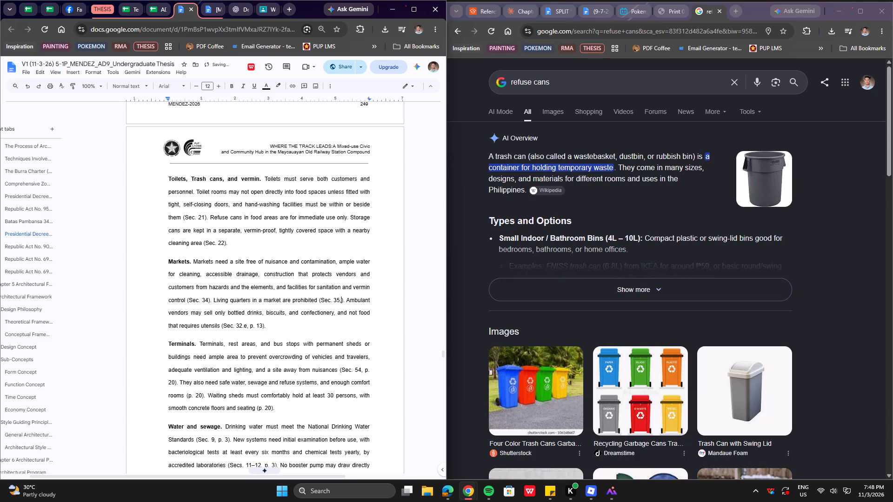
key("BackSpace")
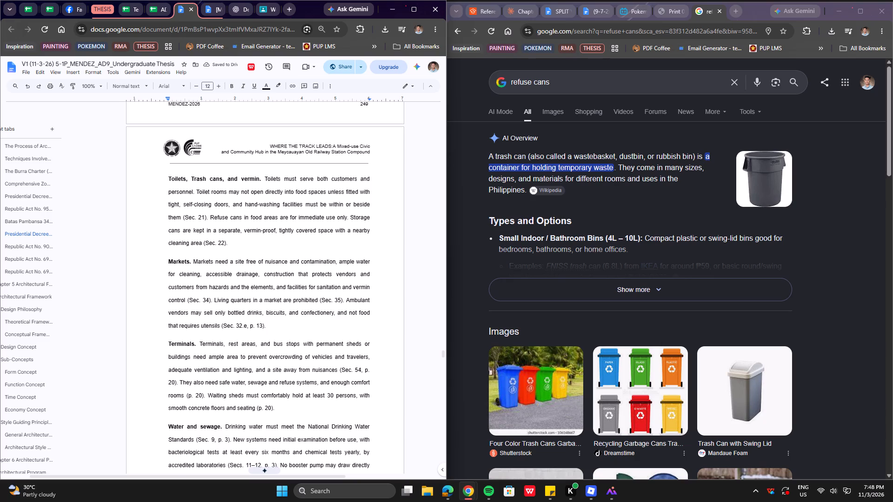
Search the web for "what is ambulant vendors".
left_click(608, 72)
key("ctrl+a")
type("what is ambulant vendors")
key("Return")
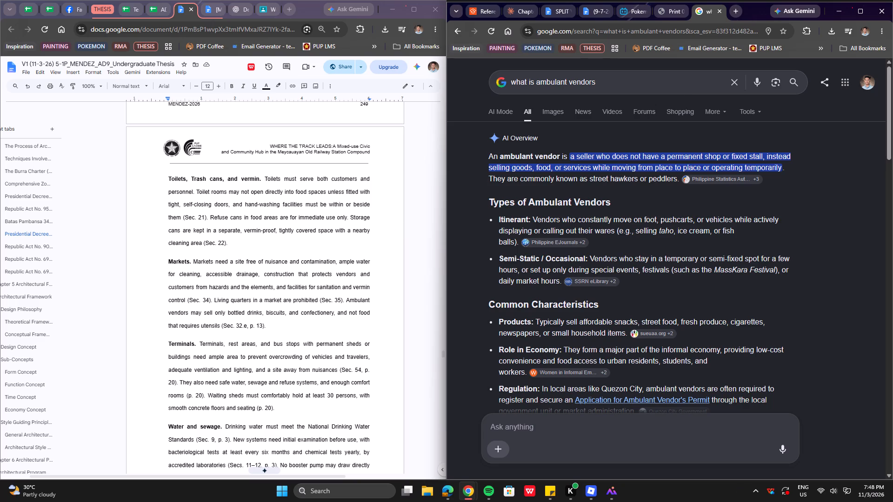
Remove the page number "p. 13" from the ambulant vendors citation in the Markets paragraph, leaving "(Sec. 32.e)".
left_click_drag(261, 324, 248, 324)
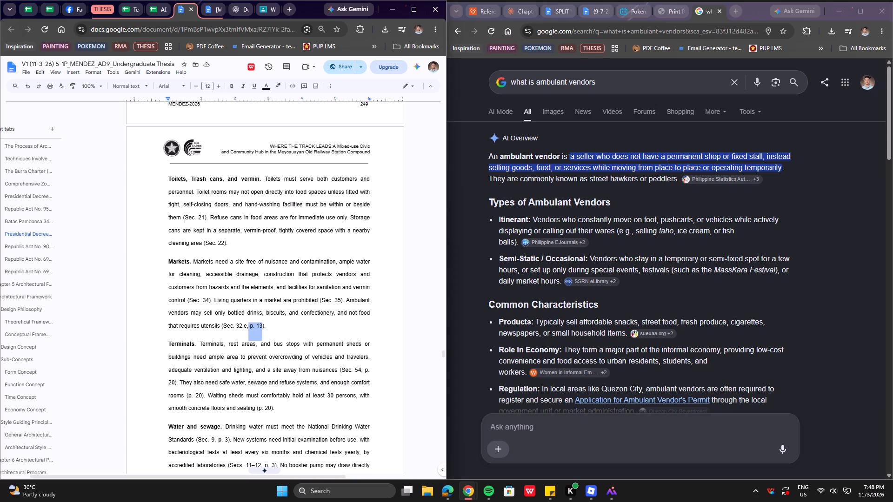
left_click_drag(248, 324, 246, 324)
key("BackSpace")
Look up Sec. 54 on rest areas, bus terminals and bus stops in the Code on Sanitation PDF to check the Terminals paragraph.
scroll(207, 372, "down", 3)
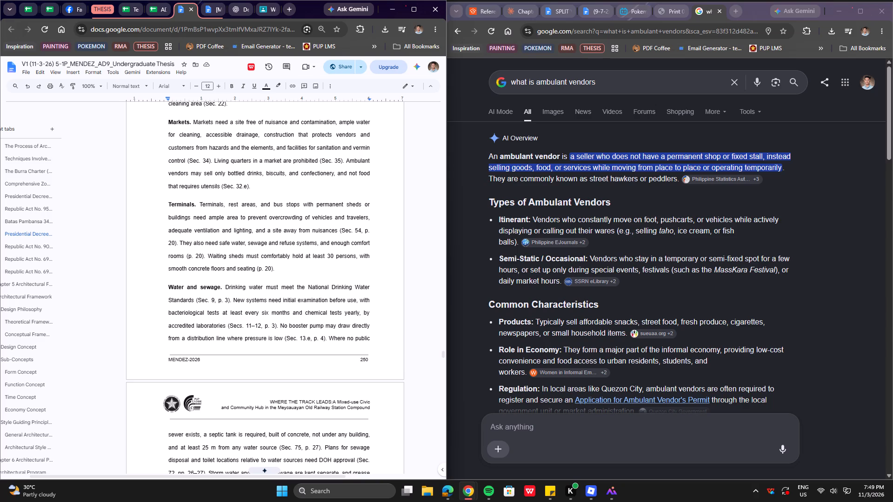
left_click(663, 10)
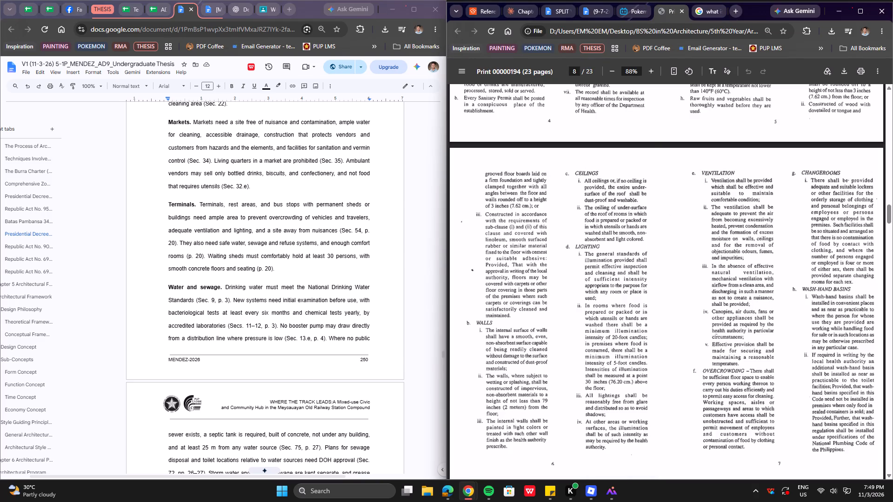
scroll(714, 247, "down", 17)
scroll(753, 330, "down", 18)
scroll(735, 342, "down", 6)
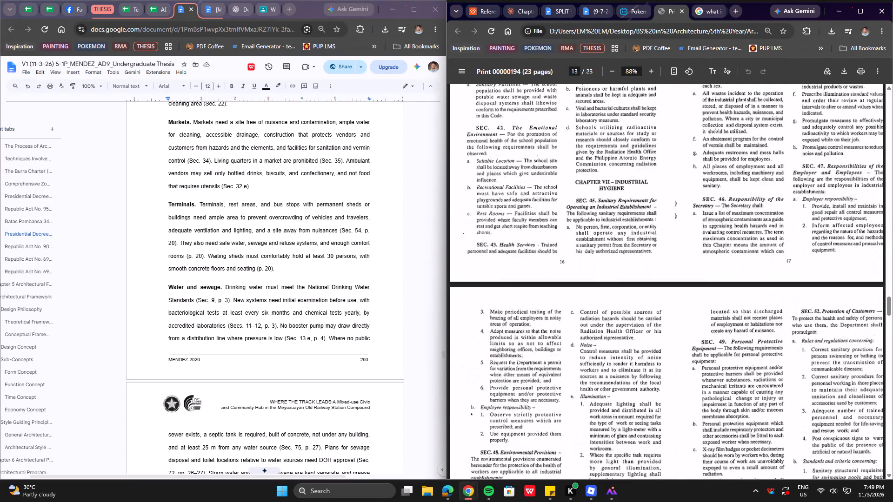
scroll(736, 338, "down", 8)
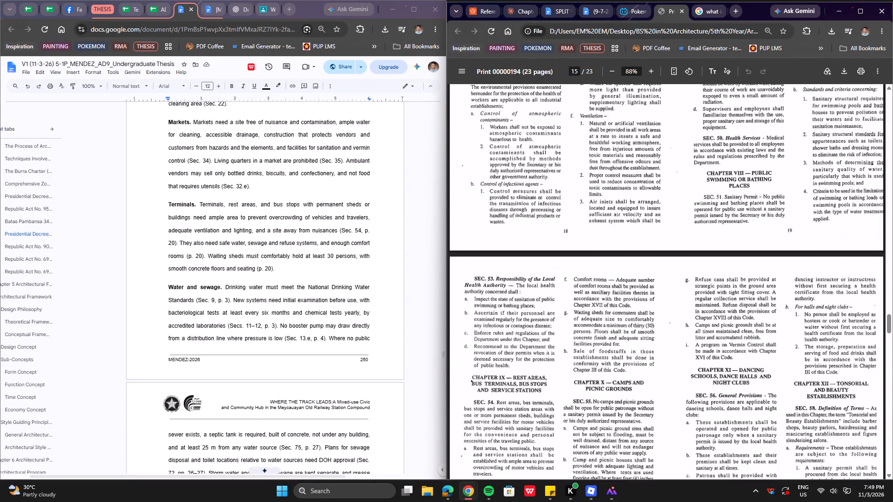
scroll(736, 338, "down", 1)
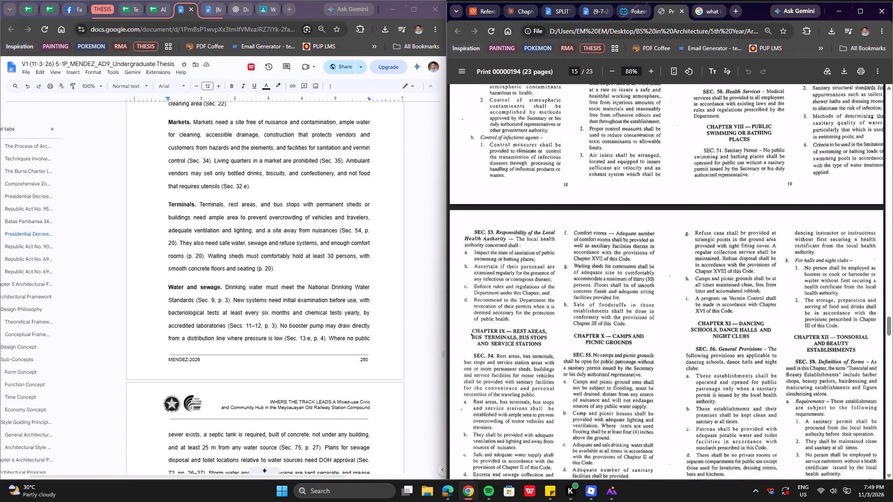
scroll(736, 338, "down", 1)
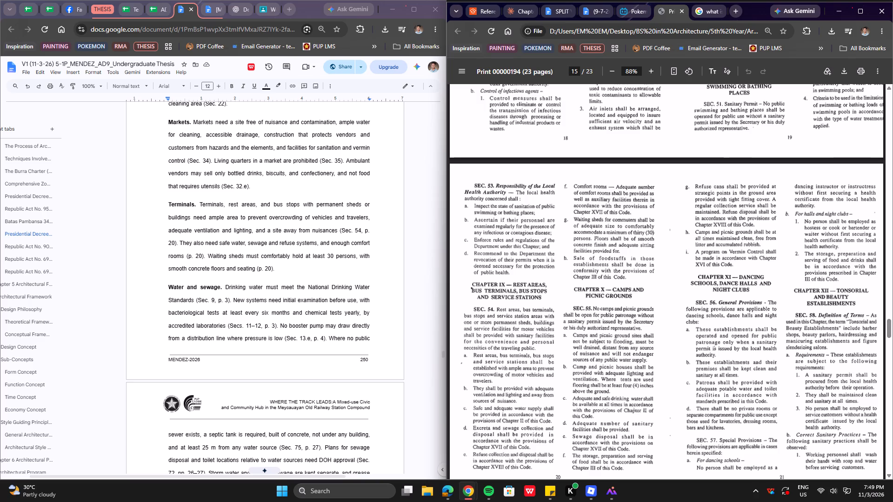
Remove the page number "p. 20" from the nuisances citation in the Terminals paragraph, leaving "(Sec. 54)".
left_click(175, 244)
left_click(174, 244)
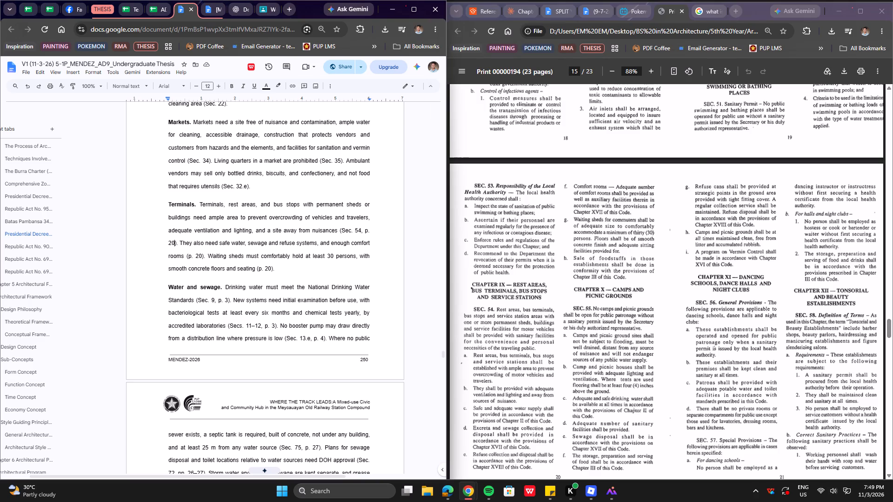
key("BackSpace")
key("BackSpace")
key("BackSpace")
key("BackSpace")
key("BackSpace")
key("BackSpace")
key("BackSpace")
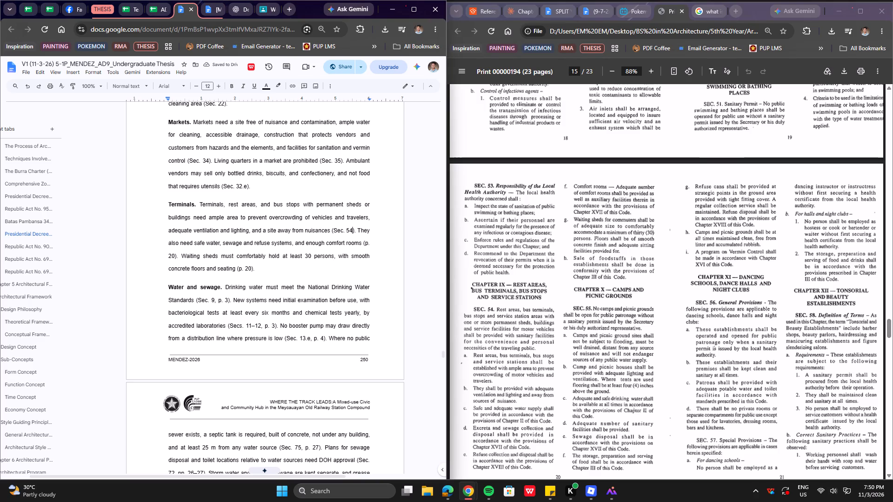
Delete the citation "(p. 20)" after "enough comfort rooms" in the Terminals paragraph, keeping the period.
left_click(175, 257)
key("BackSpace")
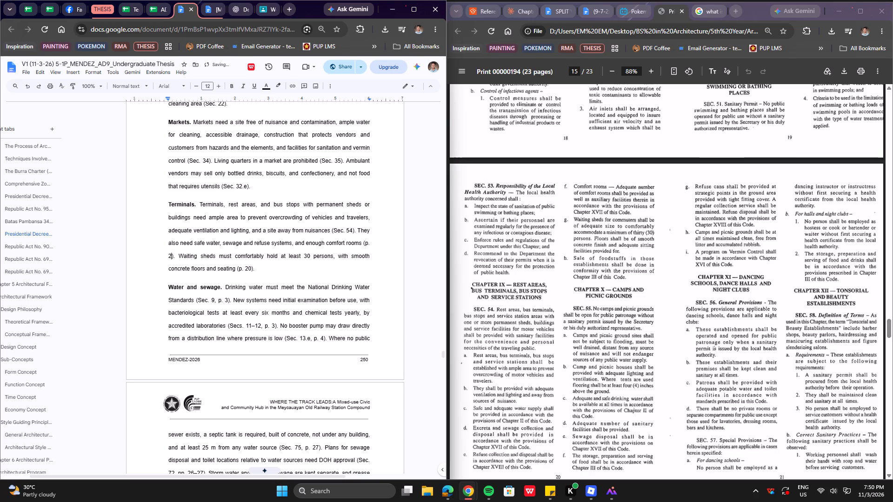
key("BackSpace")
key("BackSpace")
key("BackSpace")
key("BackSpace")
key("1")
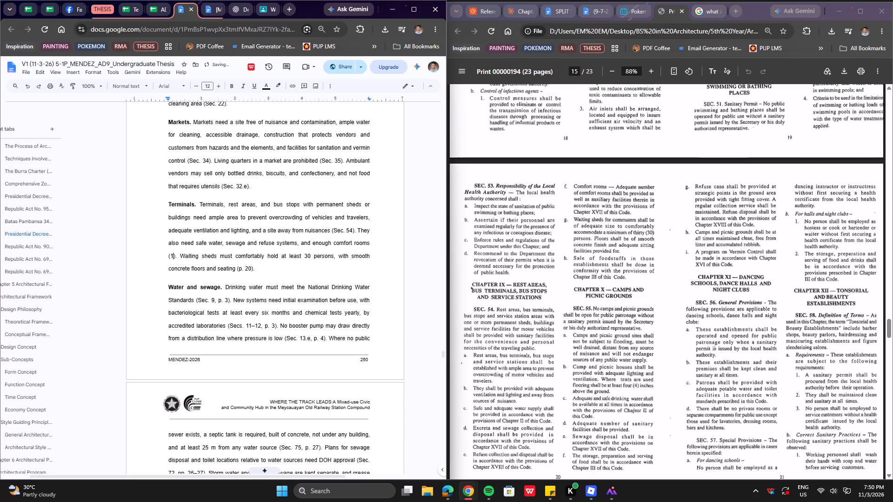
key("Right")
key("BackSpace")
key("BackSpace")
key("BackSpace")
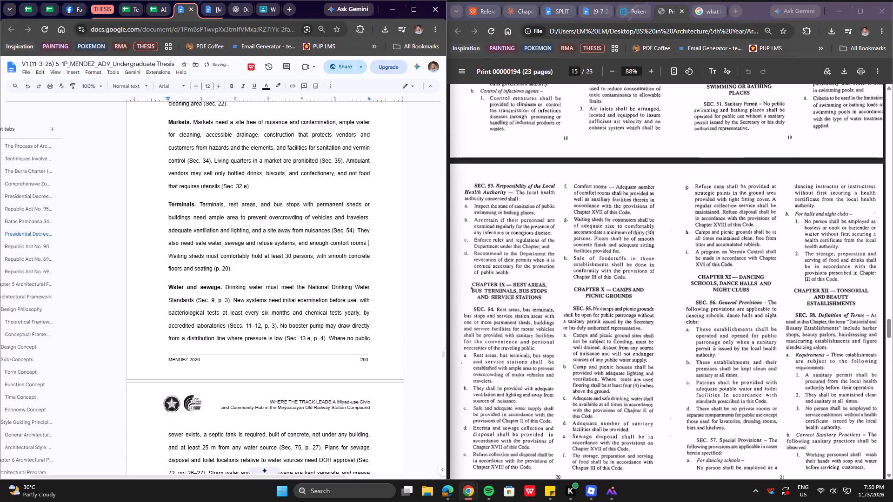
key("BackSpace")
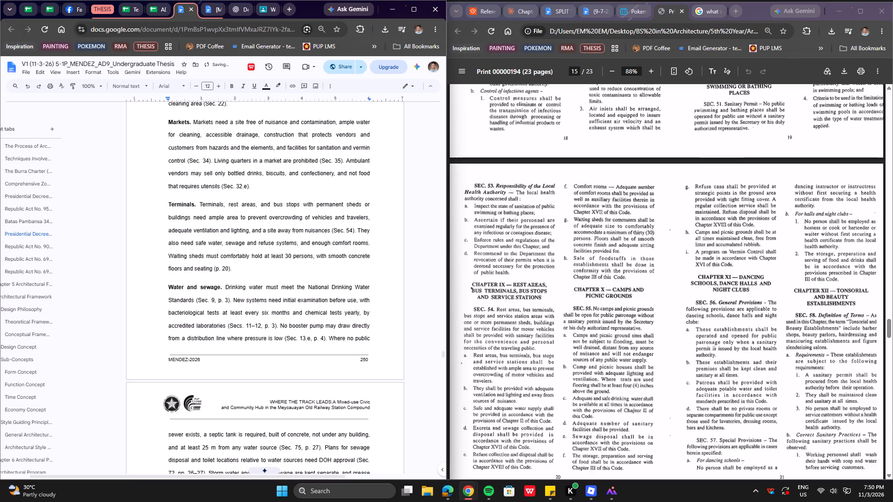
Delete the citation "(p. 20)" after "smooth concrete floors and seating" at the end of the Terminals paragraph, keeping the period.
left_click(230, 268)
key("BackSpace")
key("BackSpace")
key("BackSpace")
key("BackSpace")
key("BackSpace")
key("BackSpace")
key("BackSpace")
key("BackSpace")
Delete the whole Nuisance paragraph and the leftover blank line before heading 4.3.11.
scroll(344, 262, "down", 2)
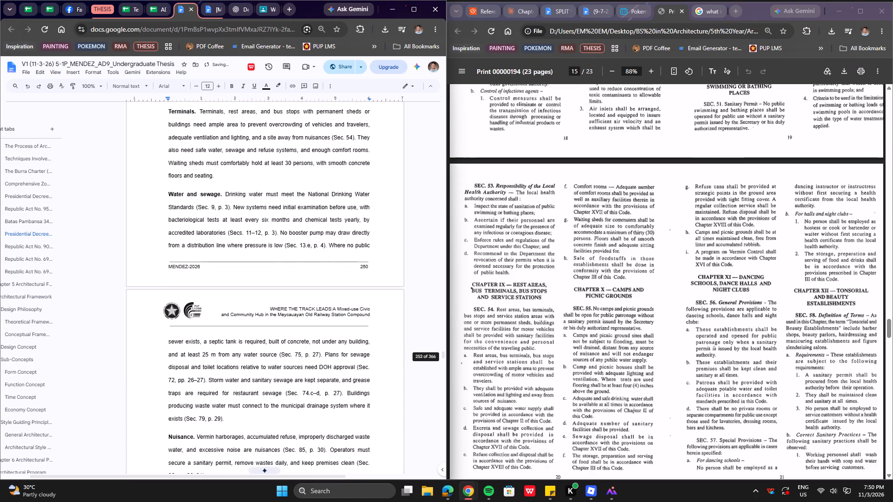
scroll(340, 262, "down", 5)
scroll(340, 262, "up", 4)
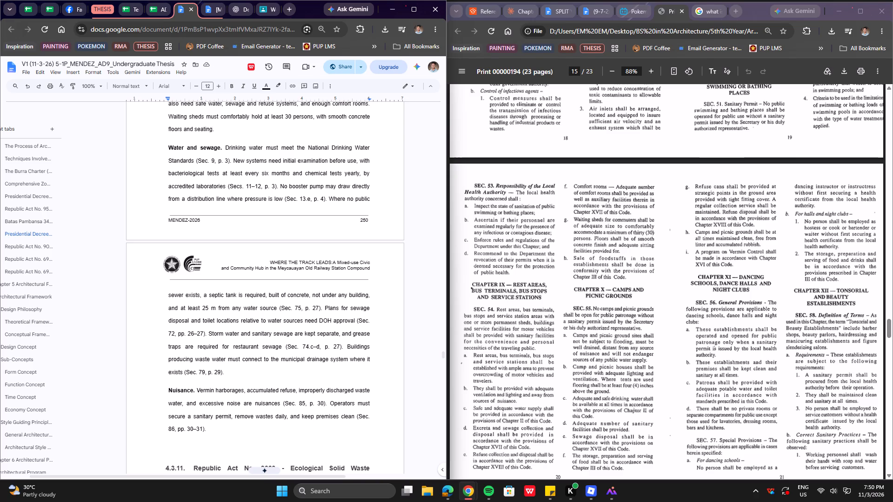
left_click_drag(234, 432, 159, 393)
key("BackSpace")
key("BackSpace")
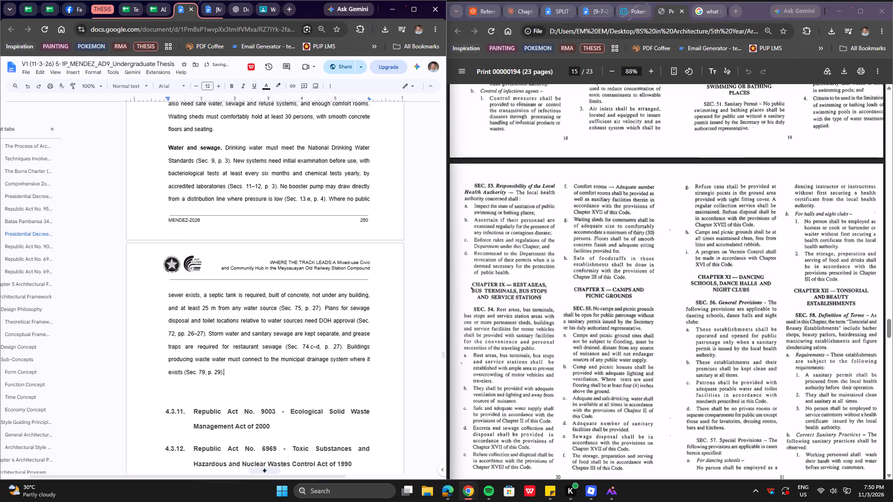
left_click(191, 390)
key("BackSpace")
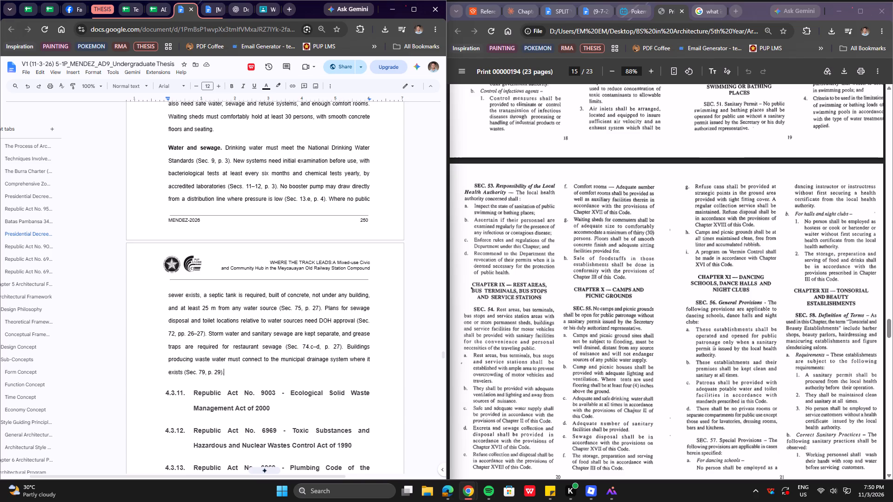
Delete the Water and sewage sentences from "Drinking water must meet" through "(Secs. 11–12, p. 3).".
left_click_drag(226, 149, 278, 187)
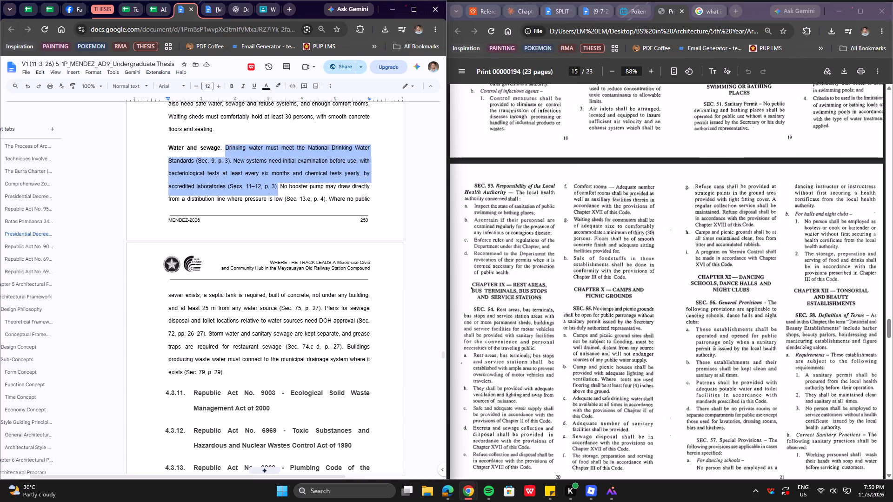
left_click_drag(278, 187, 278, 187)
key("BackSpace")
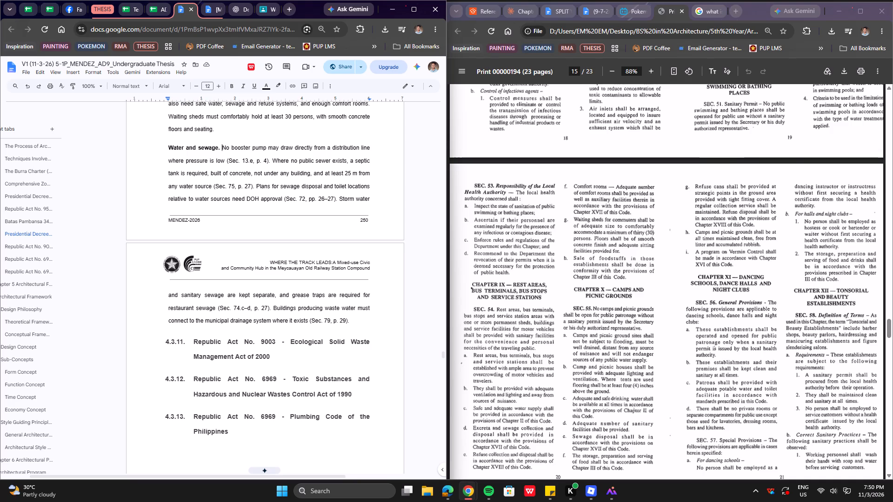
Remove the page number "p. 4" from the booster pump citation in the Water and sewage paragraph, leaving "(Sec. 13.e)".
left_click(266, 163)
key("BackSpace")
key("BackSpace")
key("BackSpace")
key("BackSpace")
key("BackSpace")
key("BackSpace")
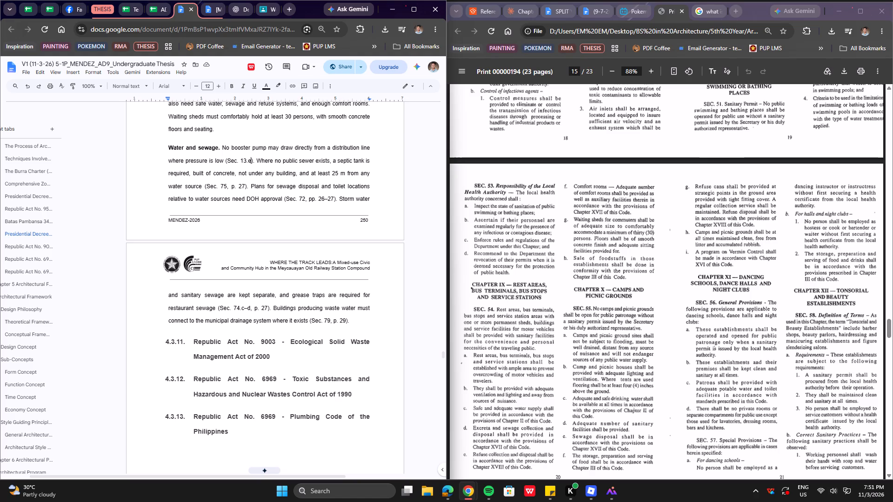
Remove the page number "p. 27" from the septic tank citation, leaving "(Sec. 75)".
left_click_drag(247, 185, 227, 189)
key("shift+parenright")
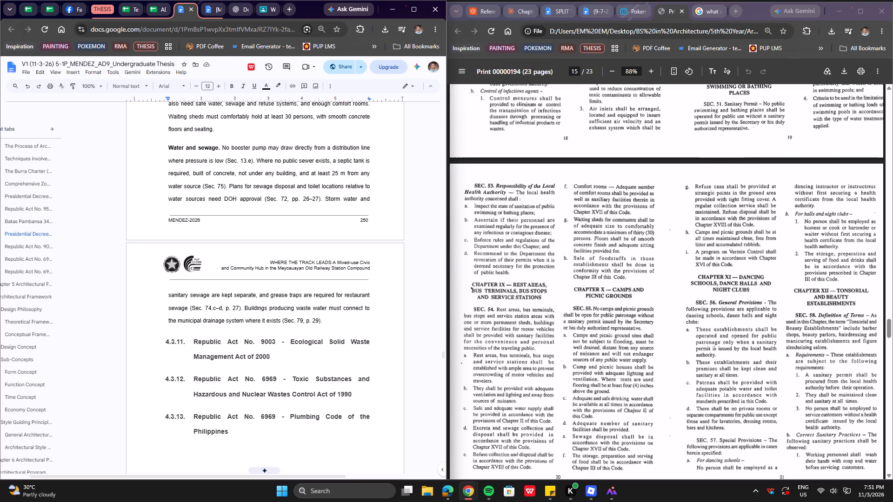
Delete the sentence on DOH approval of plans for sewage disposal and toilet locations, including its Sec. 72 citation.
left_click_drag(229, 186, 311, 199)
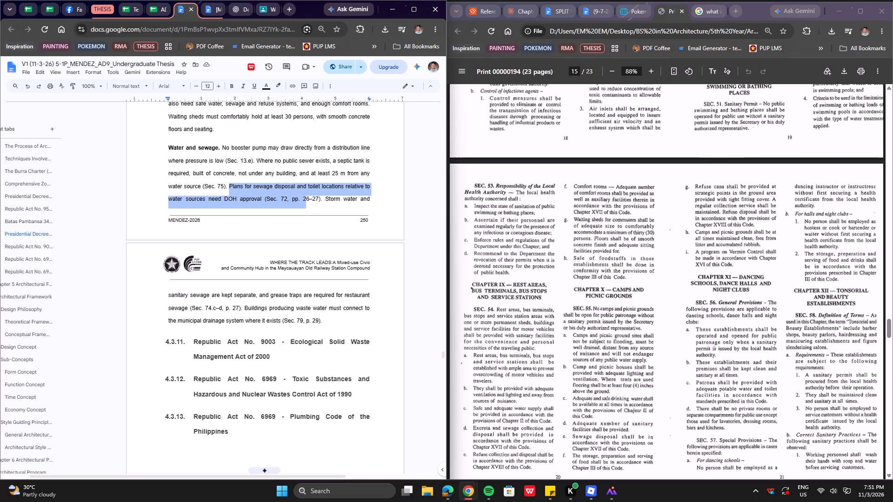
left_click_drag(311, 199, 323, 199)
key("BackSpace")
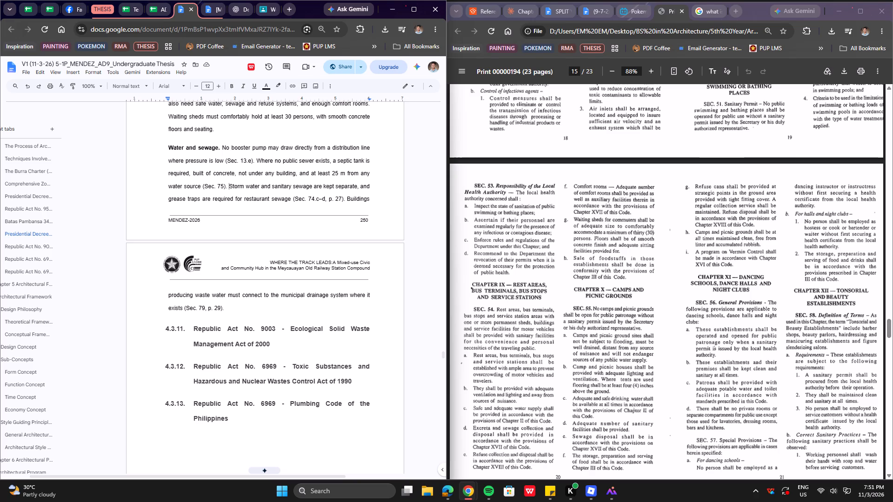
Remove the page number "p. 29" from the municipal drainage system citation, leaving "(Sec. 79)".
left_click(221, 304)
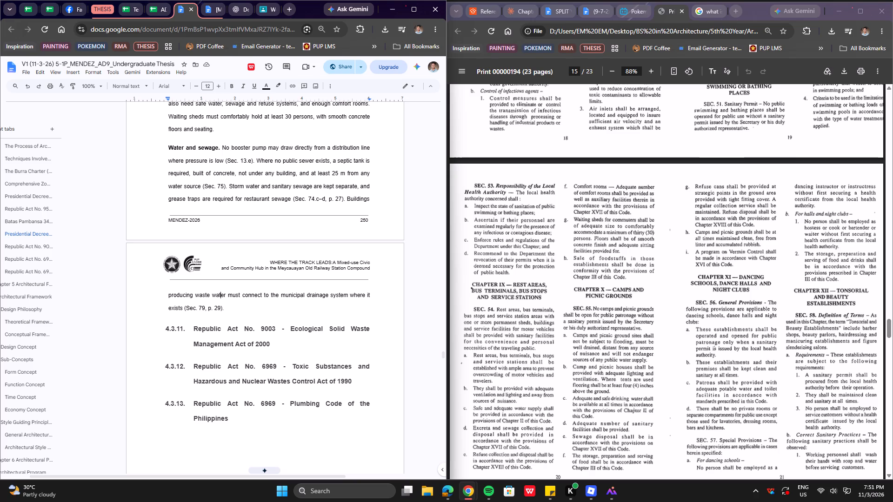
left_click(221, 310)
key("Left")
key("BackSpace")
key("BackSpace")
key("BackSpace")
key("BackSpace")
key("BackSpace")
key("BackSpace")
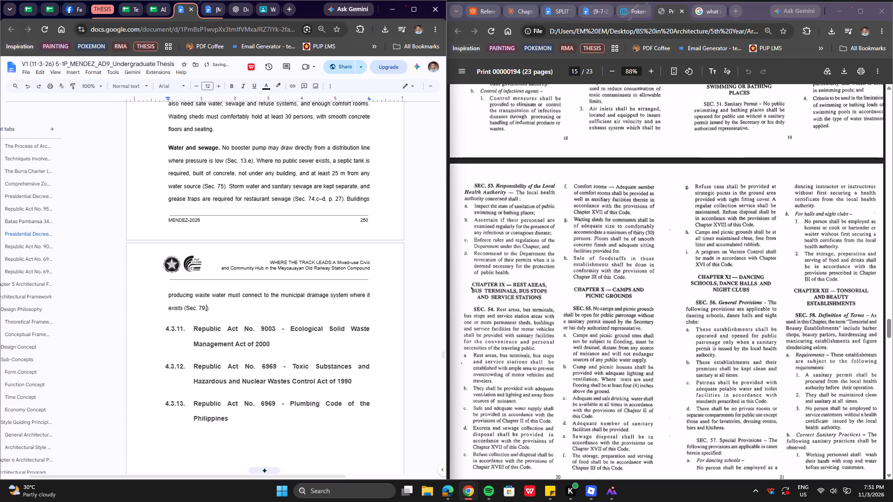
key("BackSpace")
left_click(271, 308)
Remove the page number "p. 27" from the restaurant grease trap citation, leaving "(Sec. 74.c–d)".
left_click(340, 198)
key("BackSpace")
key("BackSpace")
key("BackSpace")
key("BackSpace")
key("BackSpace")
key("BackSpace")
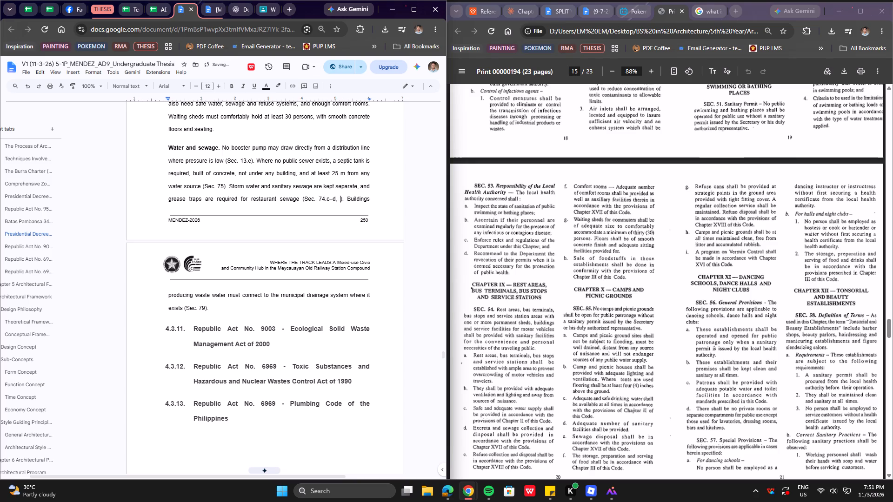
key("BackSpace")
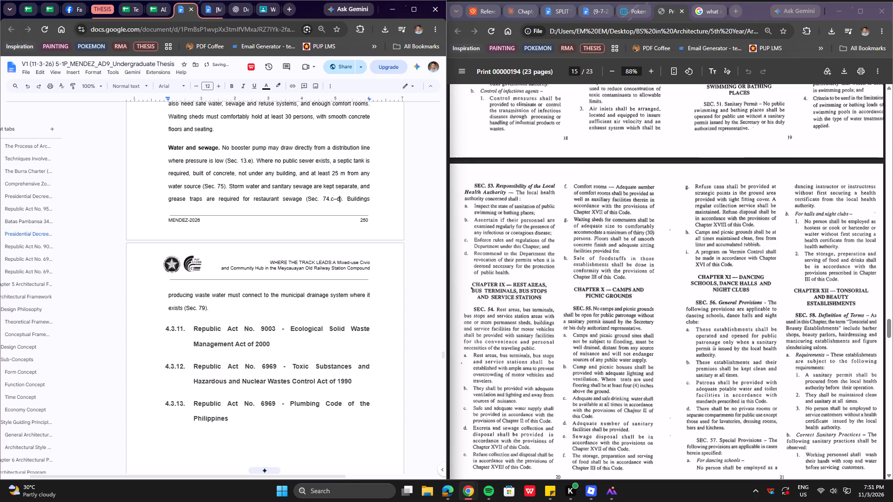